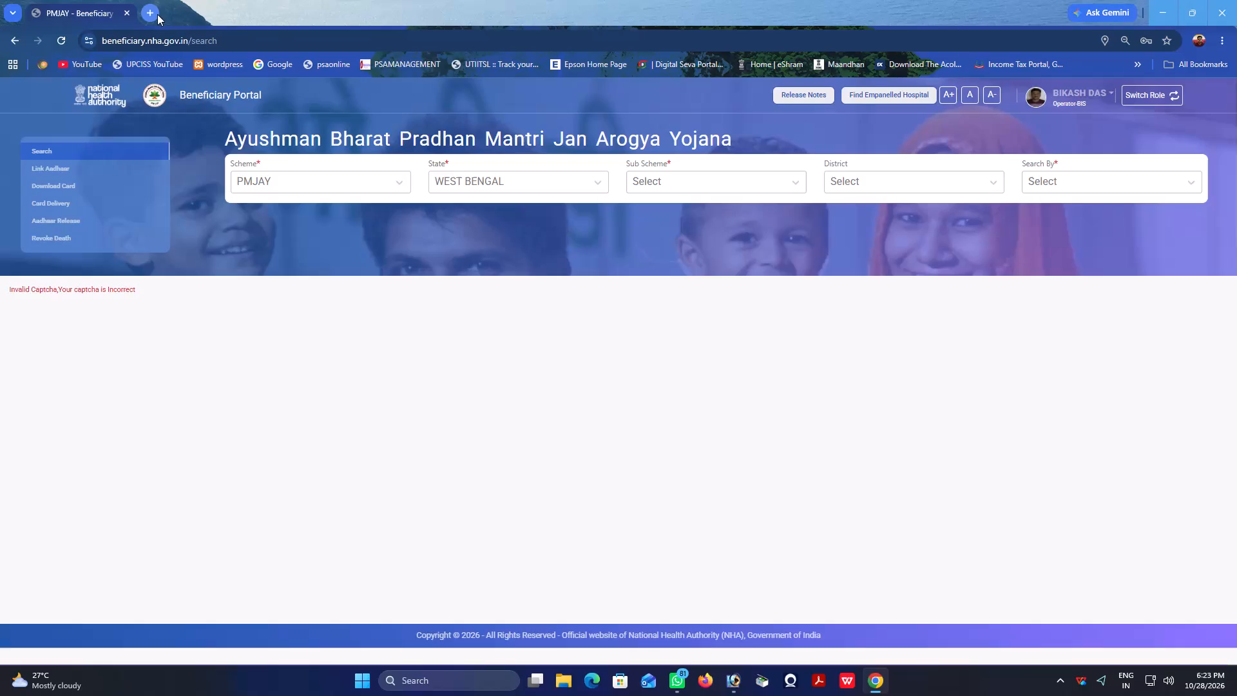
Open a new blank tab and close the PMJAY Beneficiary Portal tab.
click(157, 14)
click(122, 8)
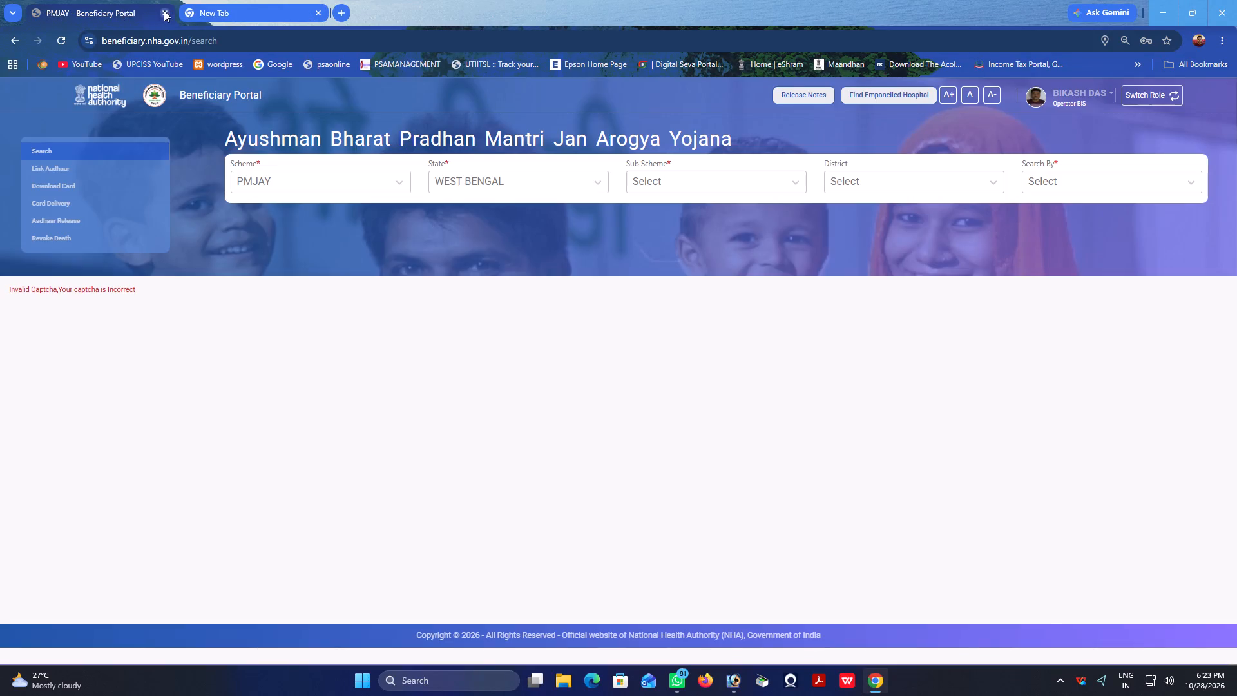
click(164, 10)
Switch to Firefox and activate the address bar on the new tab for entering a search or site.
click(698, 680)
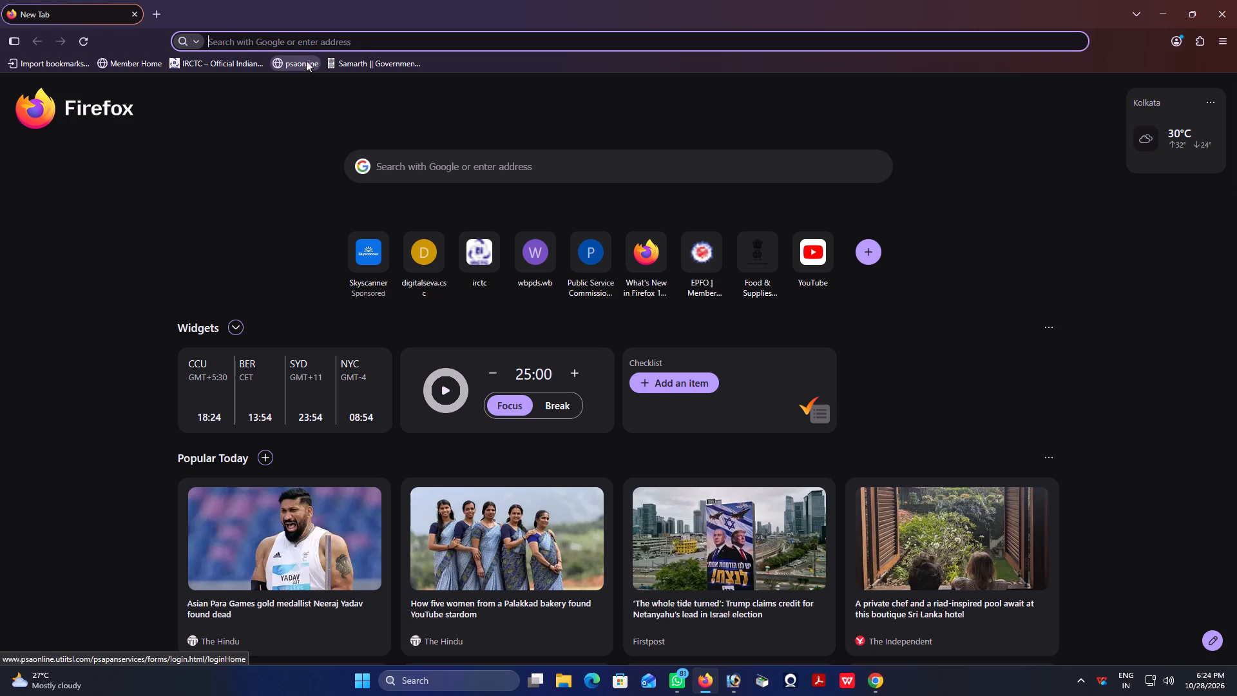
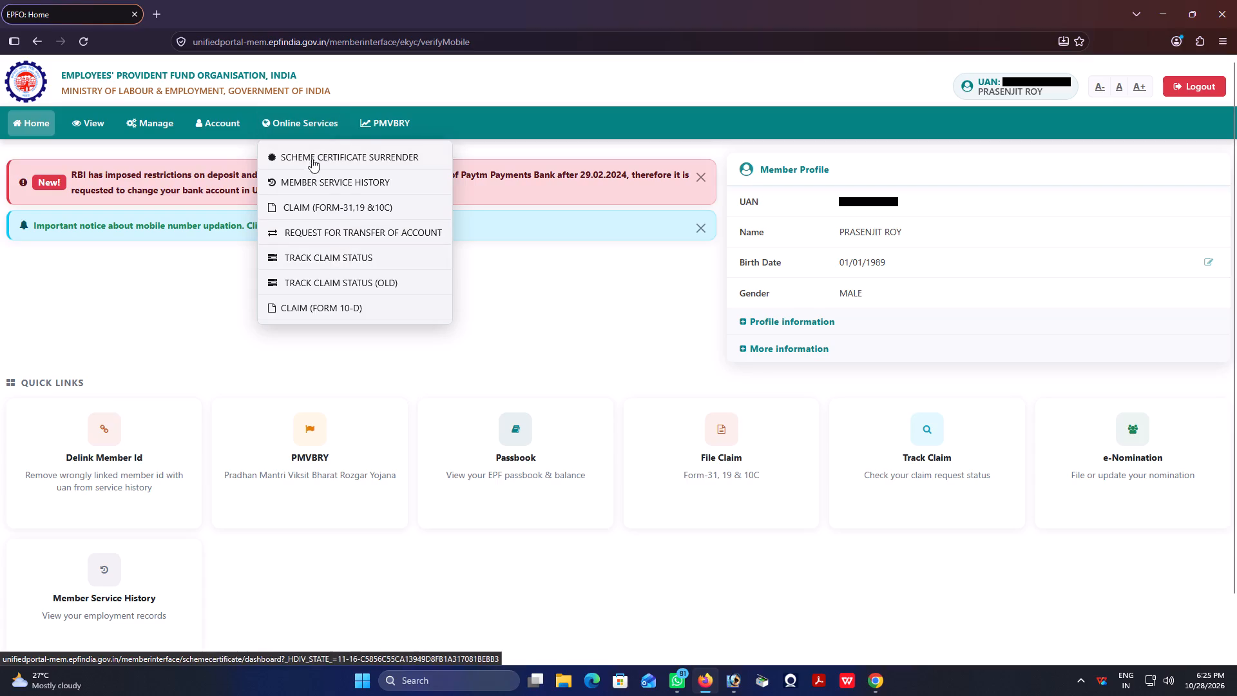
Open the Request for Transfer of Account online service, dismiss the page translation offer, and go to the previous establishment details section.
click(359, 227)
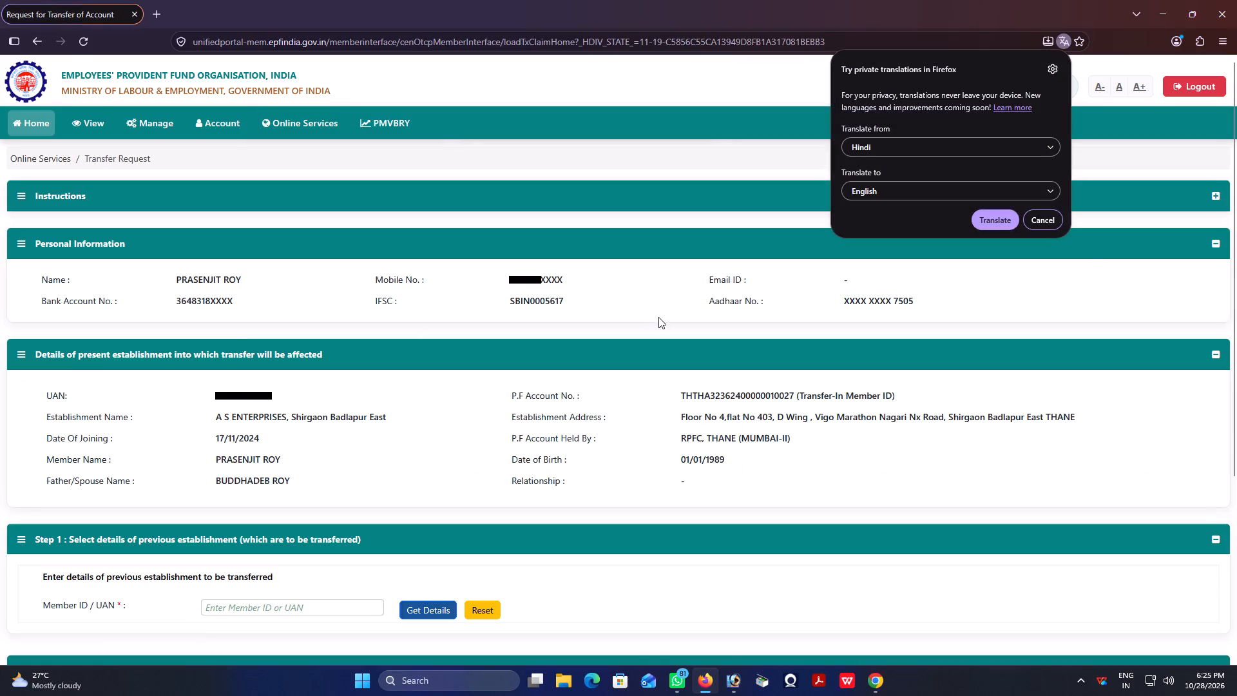
click(1045, 217)
scroll(522, 282, down, 4)
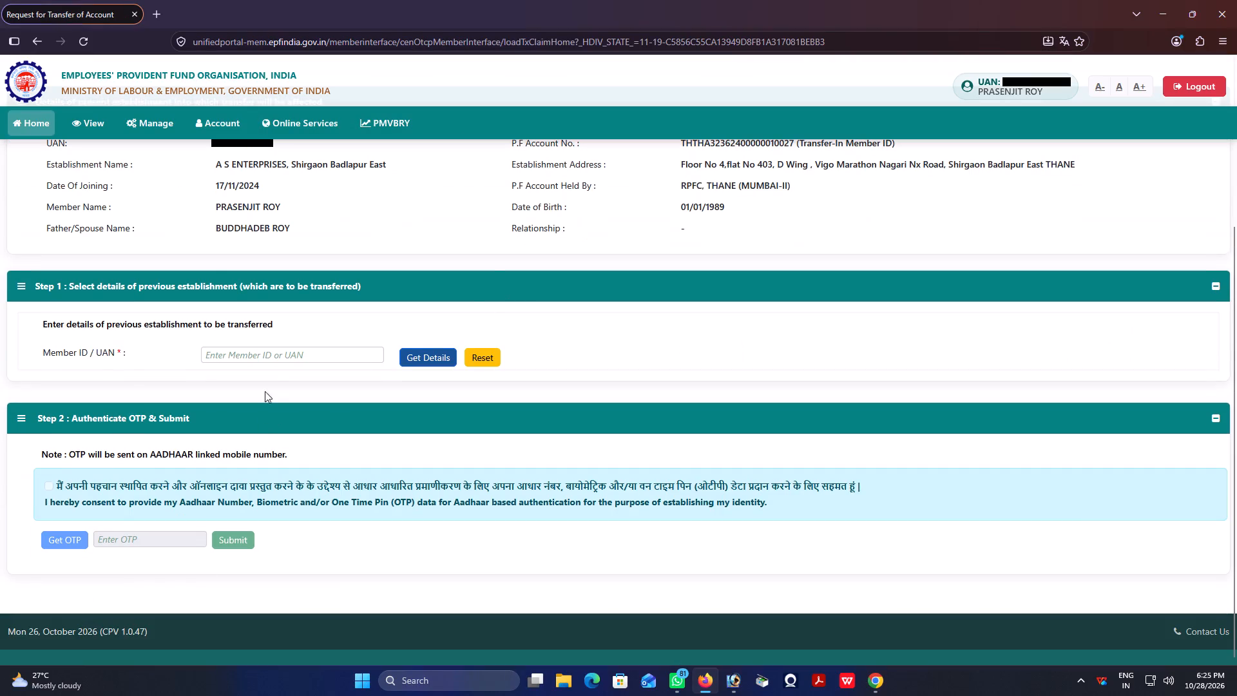
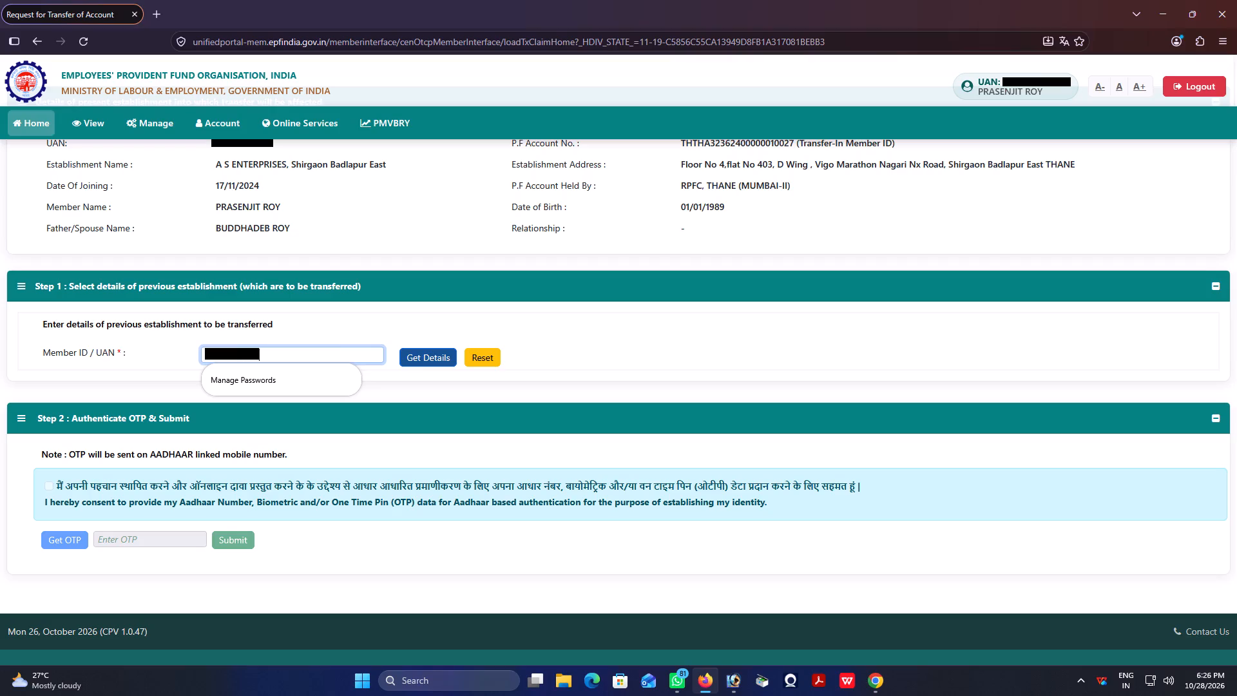
Finish entering the UAN for the previous establishment and retrieve its member details.
key(7)
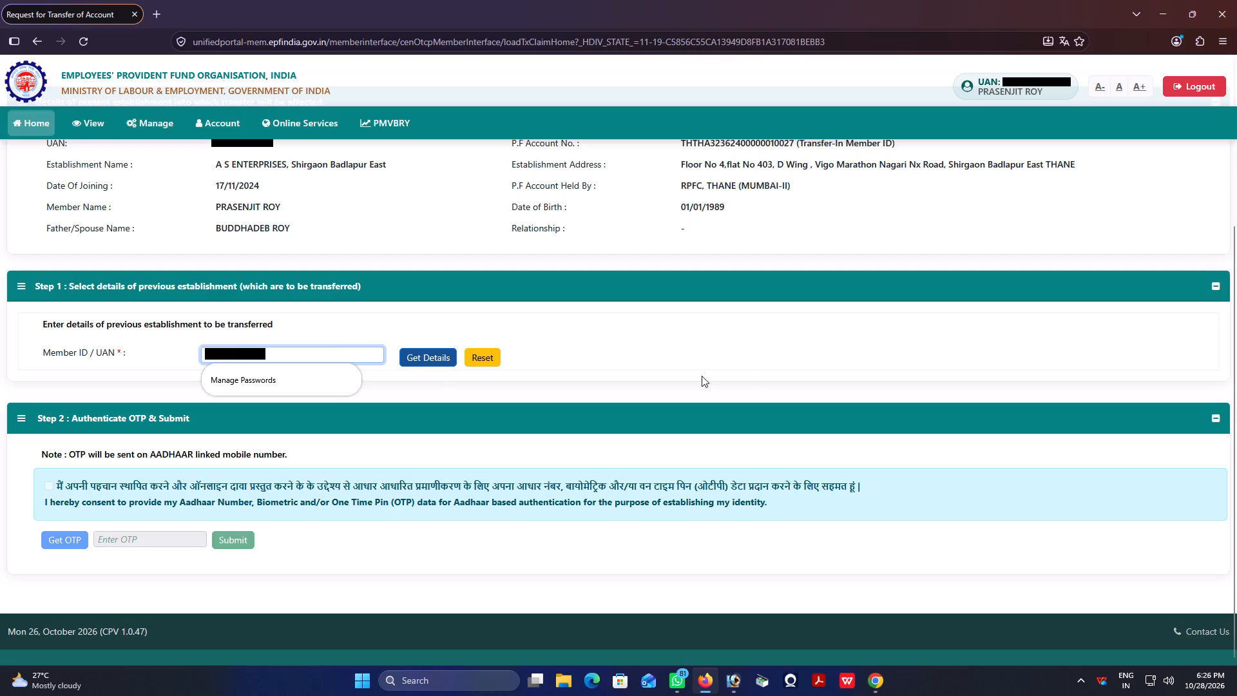
click(436, 360)
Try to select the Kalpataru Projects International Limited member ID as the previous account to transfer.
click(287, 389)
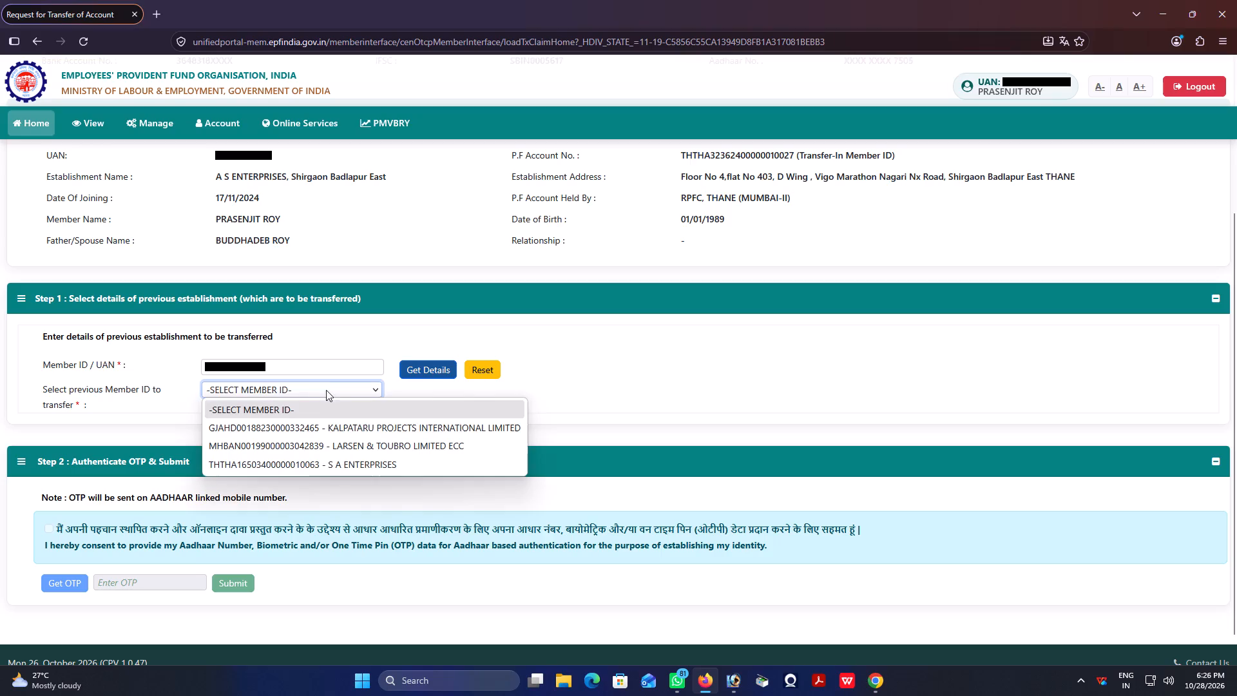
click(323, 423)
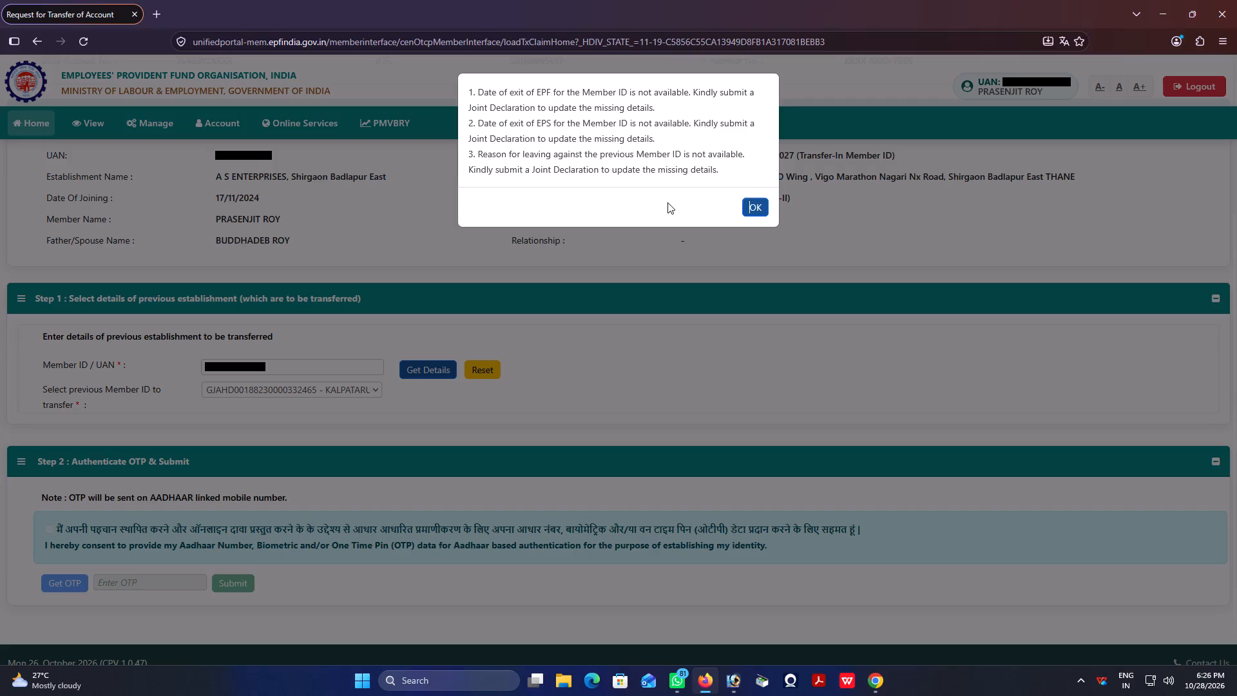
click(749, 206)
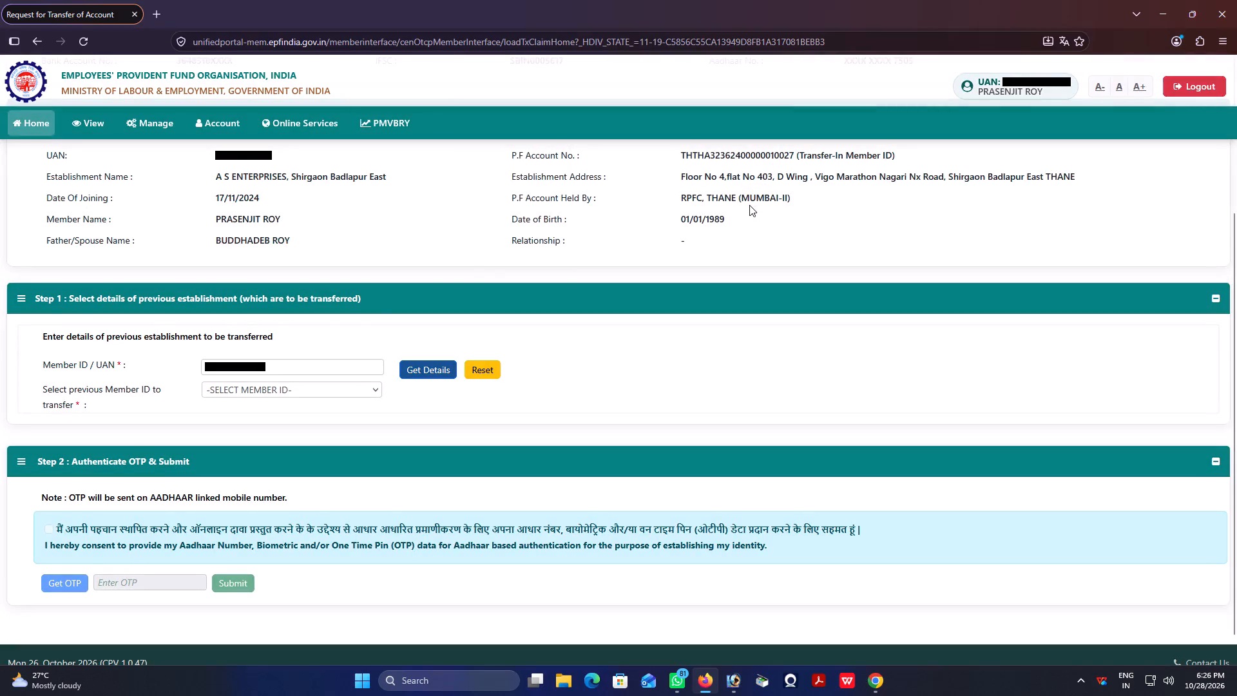
Review the transfer request's personal and present establishment details, and open the member's profile.
scroll(320, 331, up, 5)
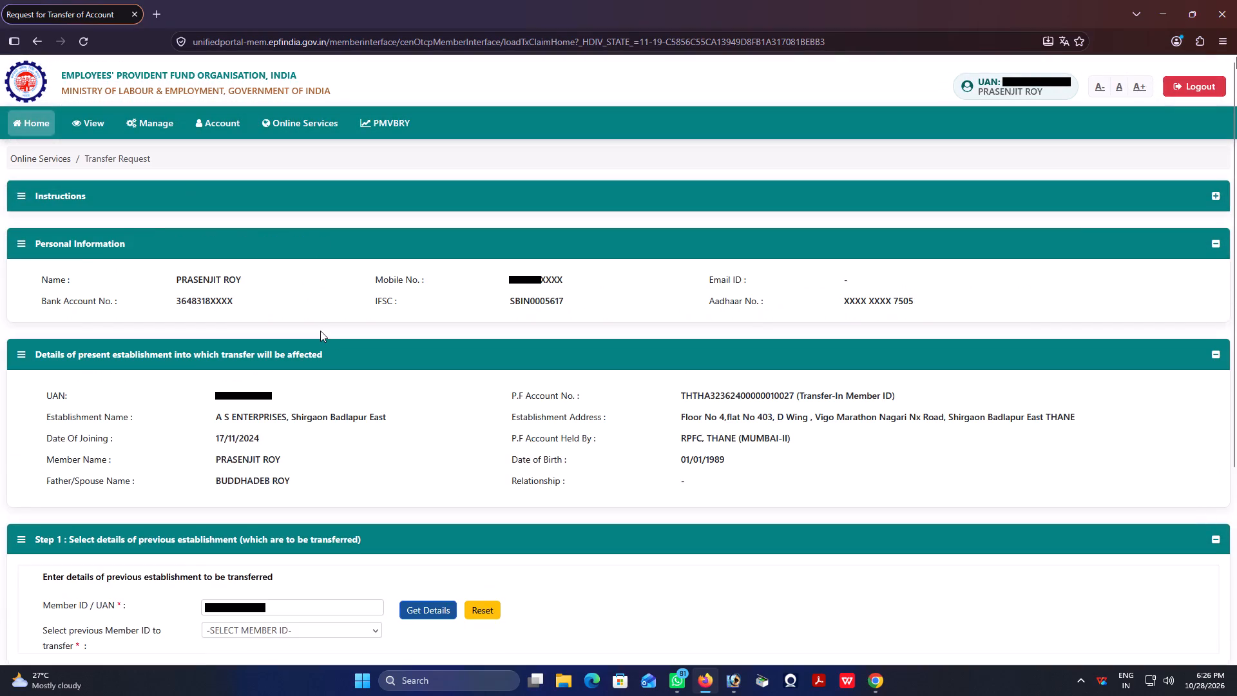
scroll(320, 331, up, 3)
scroll(320, 331, down, 4)
scroll(233, 293, up, 7)
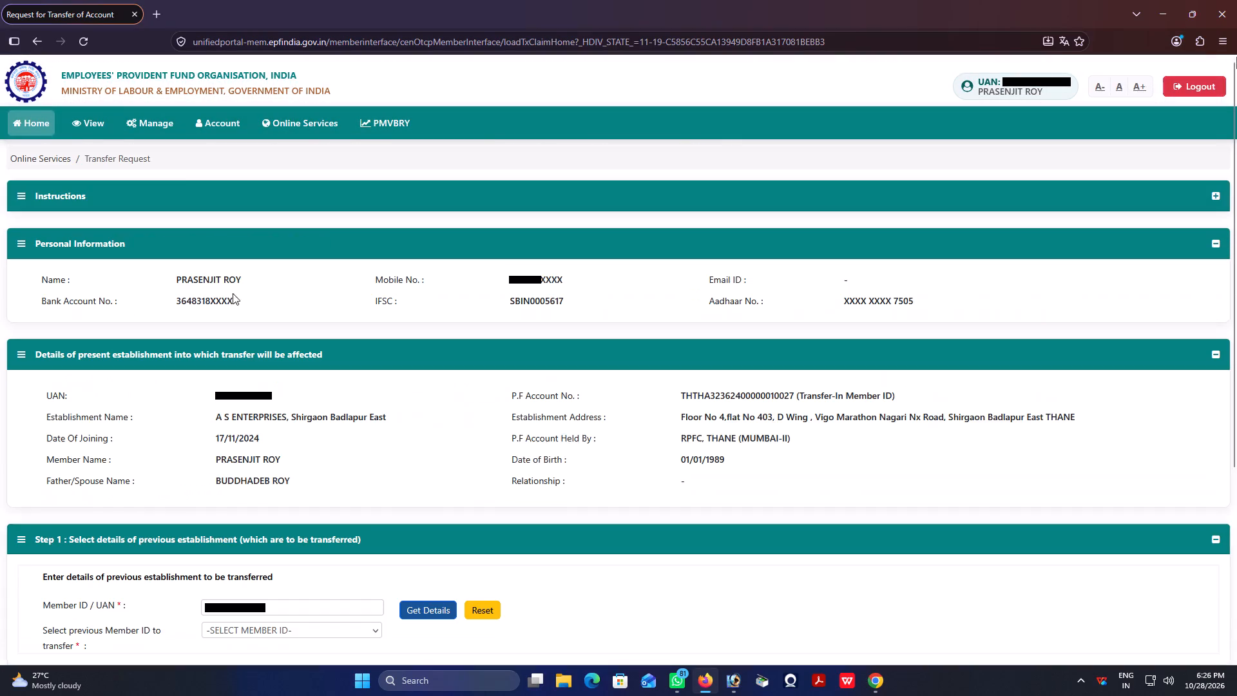
scroll(233, 293, up, 3)
click(93, 117)
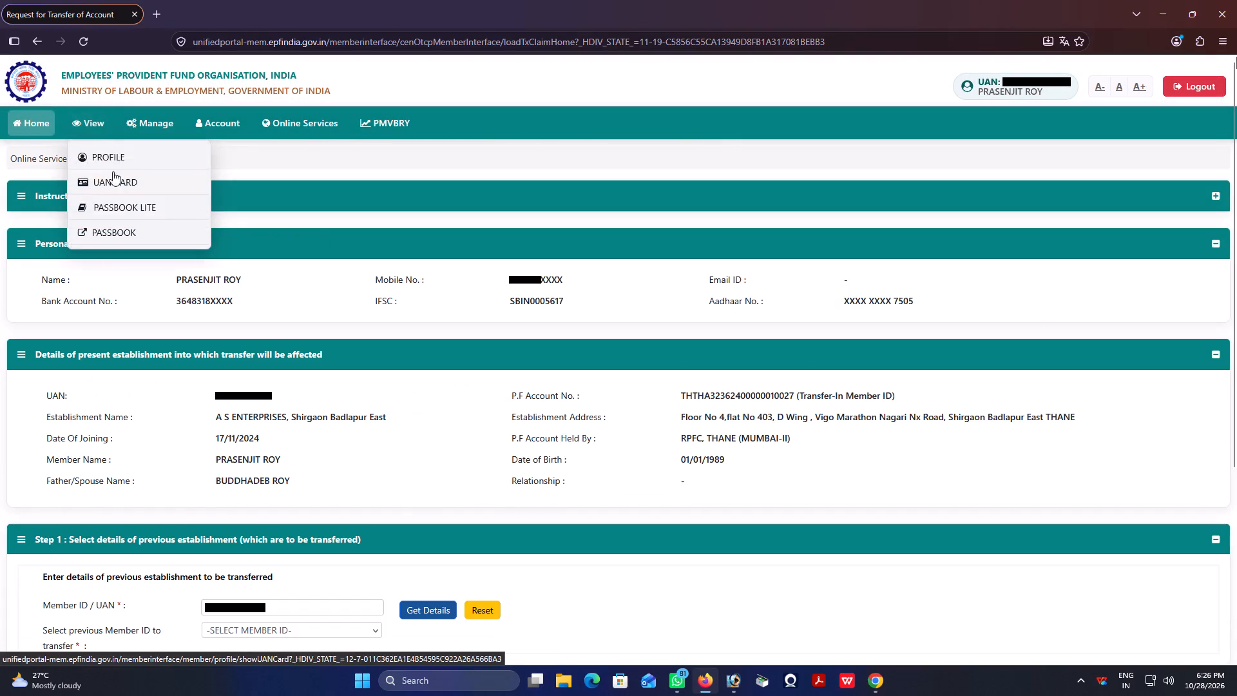
click(113, 155)
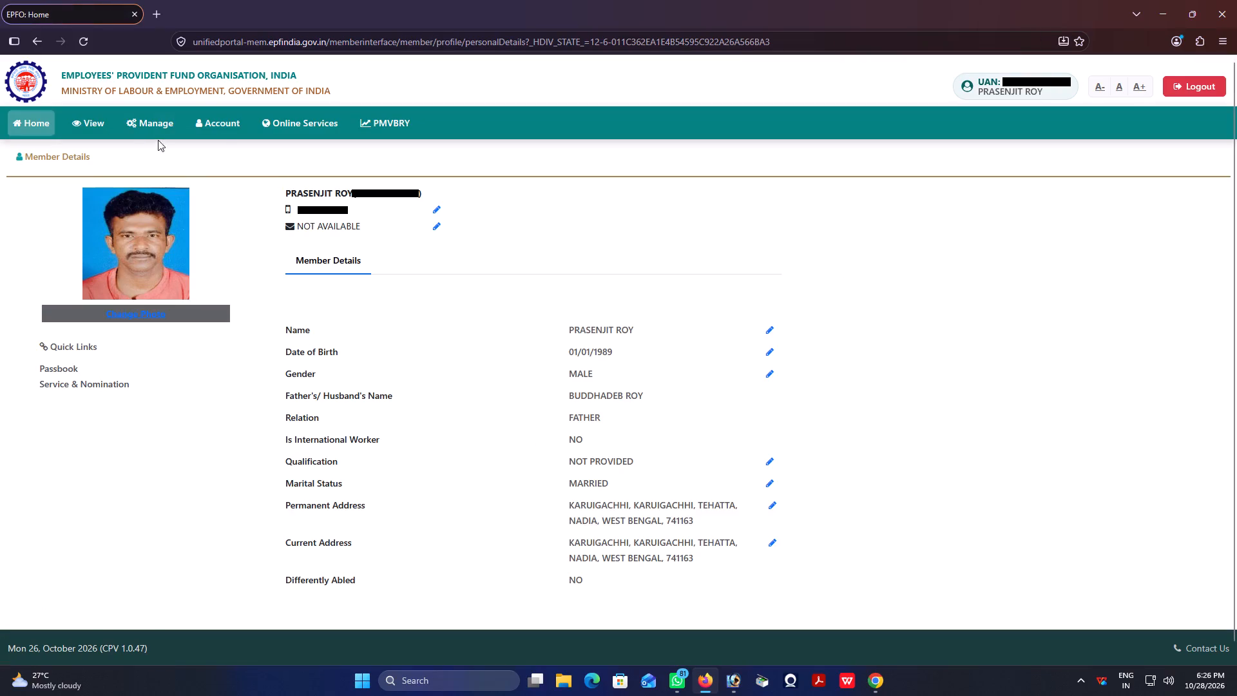
Open the EPF passbook sign-in page and return to the member portal tab without signing in.
click(94, 124)
click(148, 122)
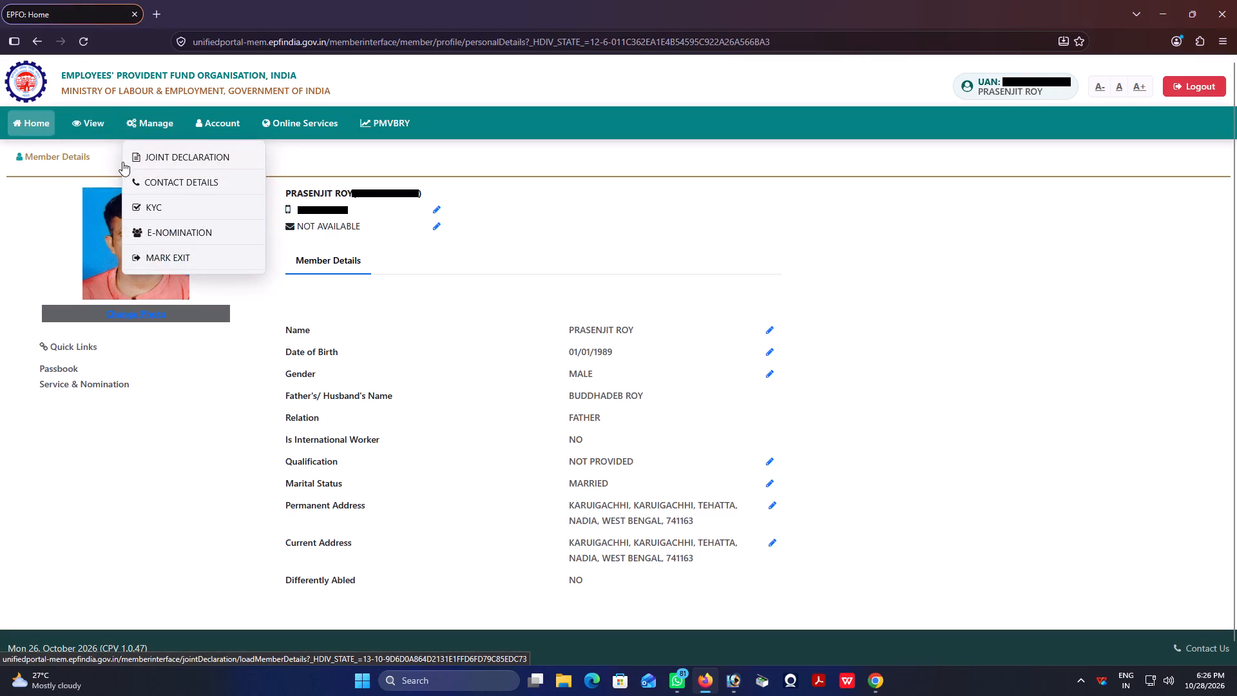
click(100, 123)
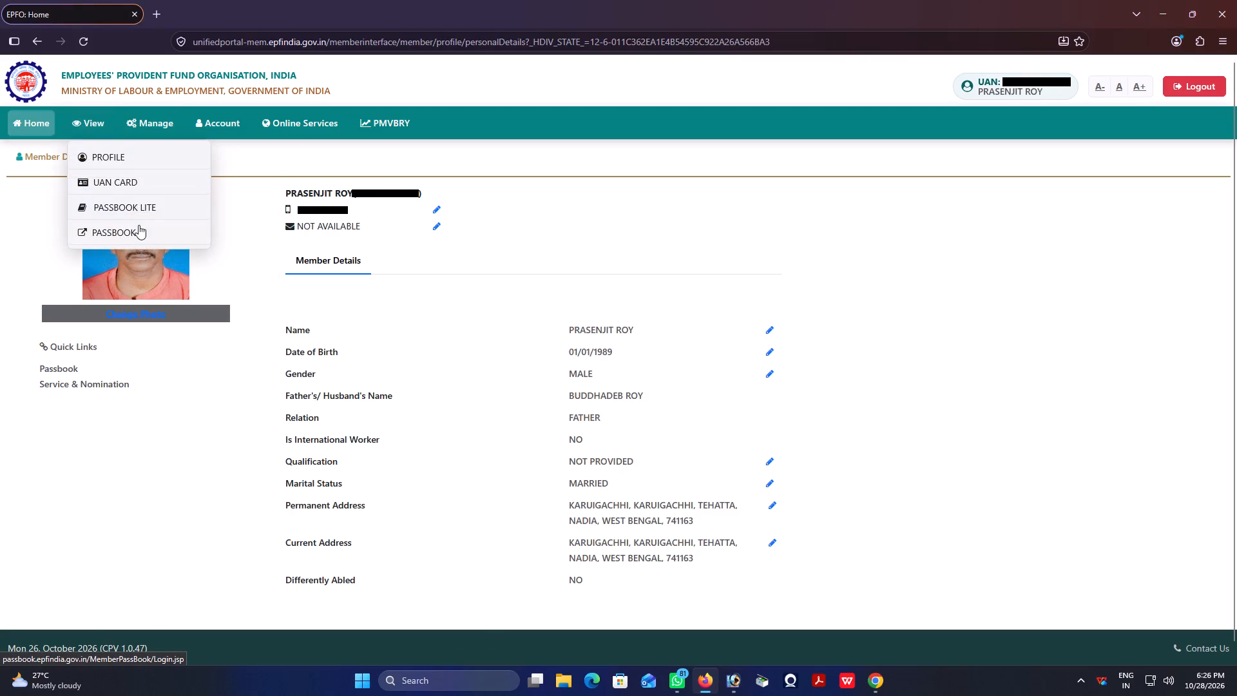
click(117, 231)
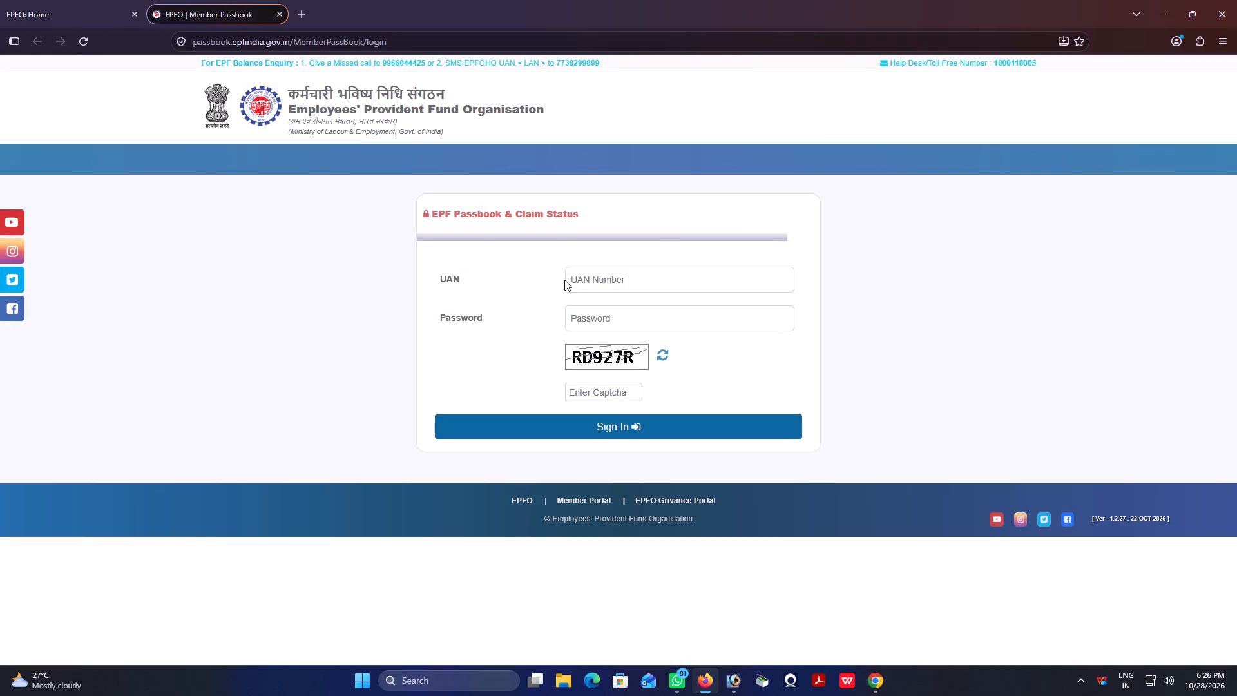
click(93, 10)
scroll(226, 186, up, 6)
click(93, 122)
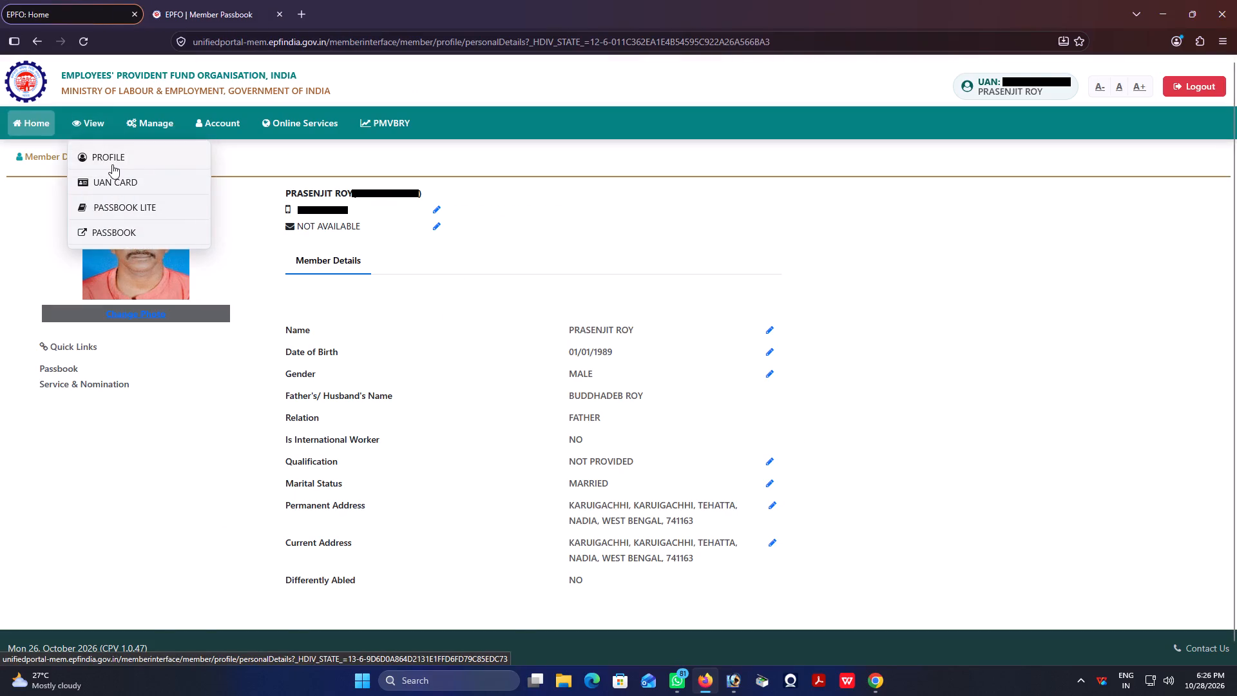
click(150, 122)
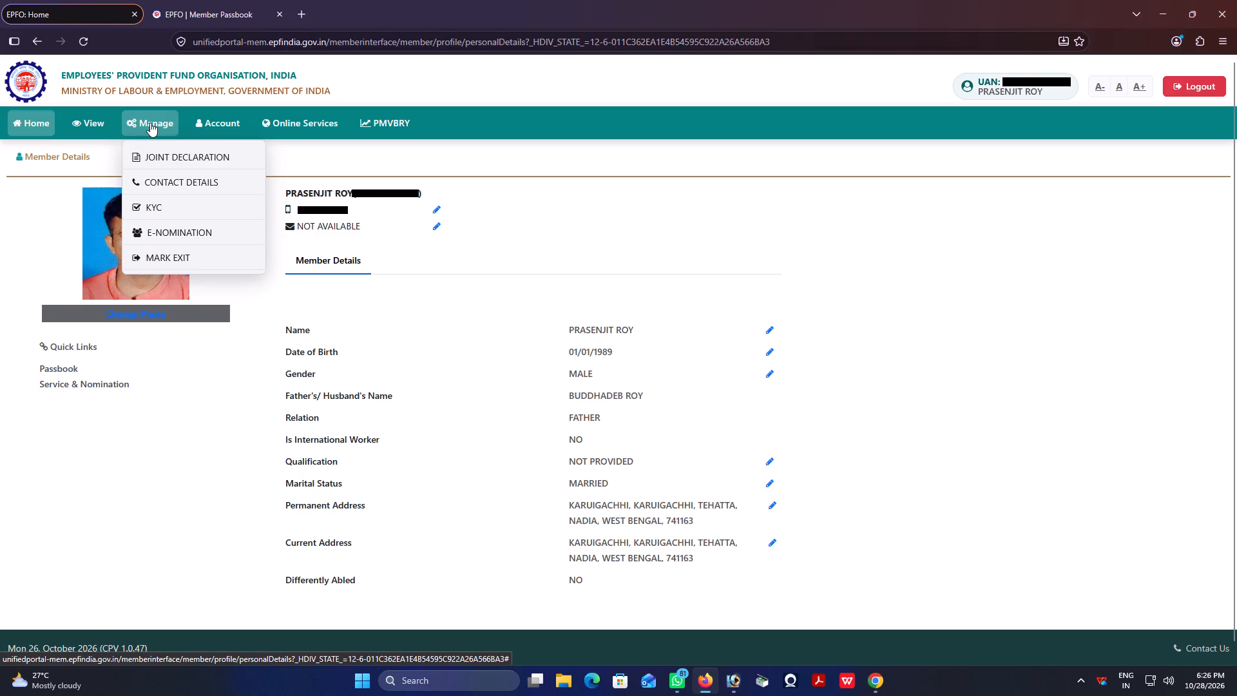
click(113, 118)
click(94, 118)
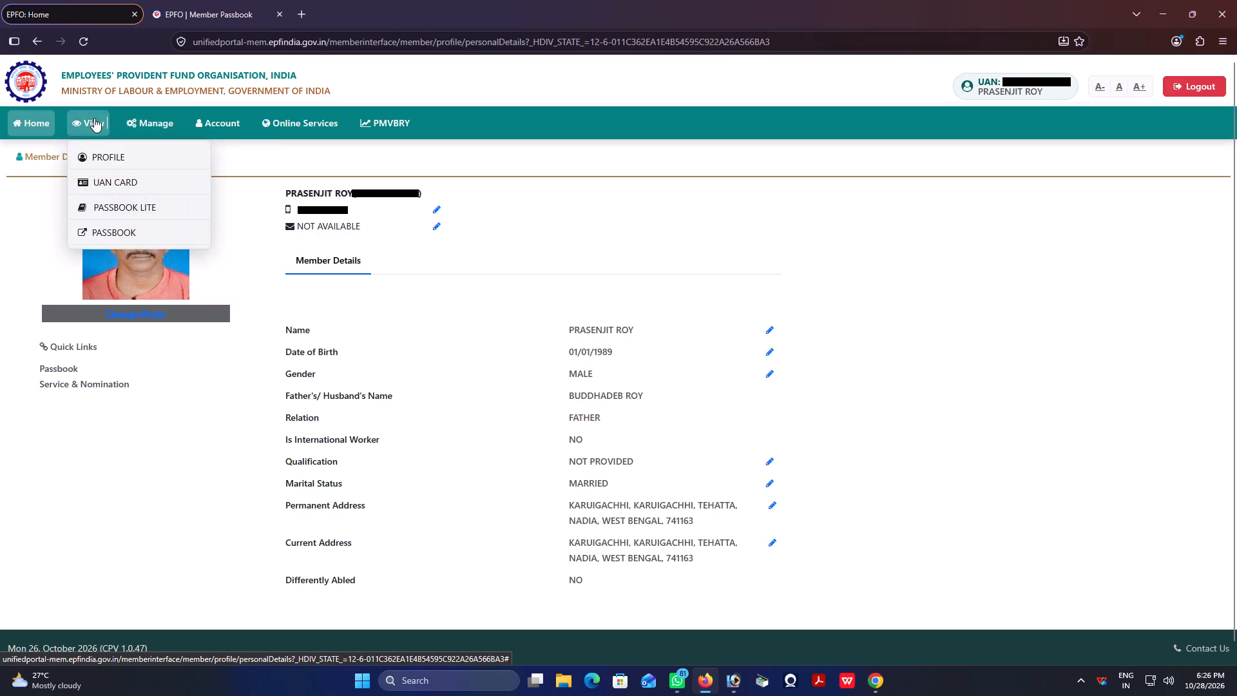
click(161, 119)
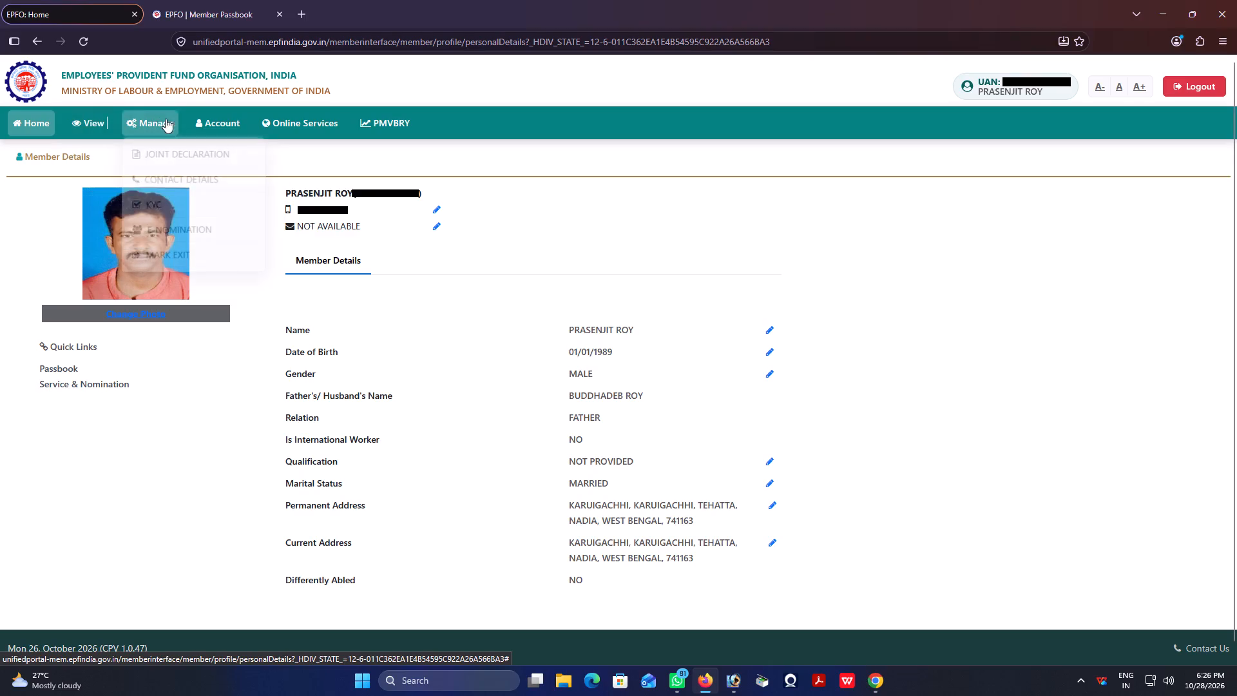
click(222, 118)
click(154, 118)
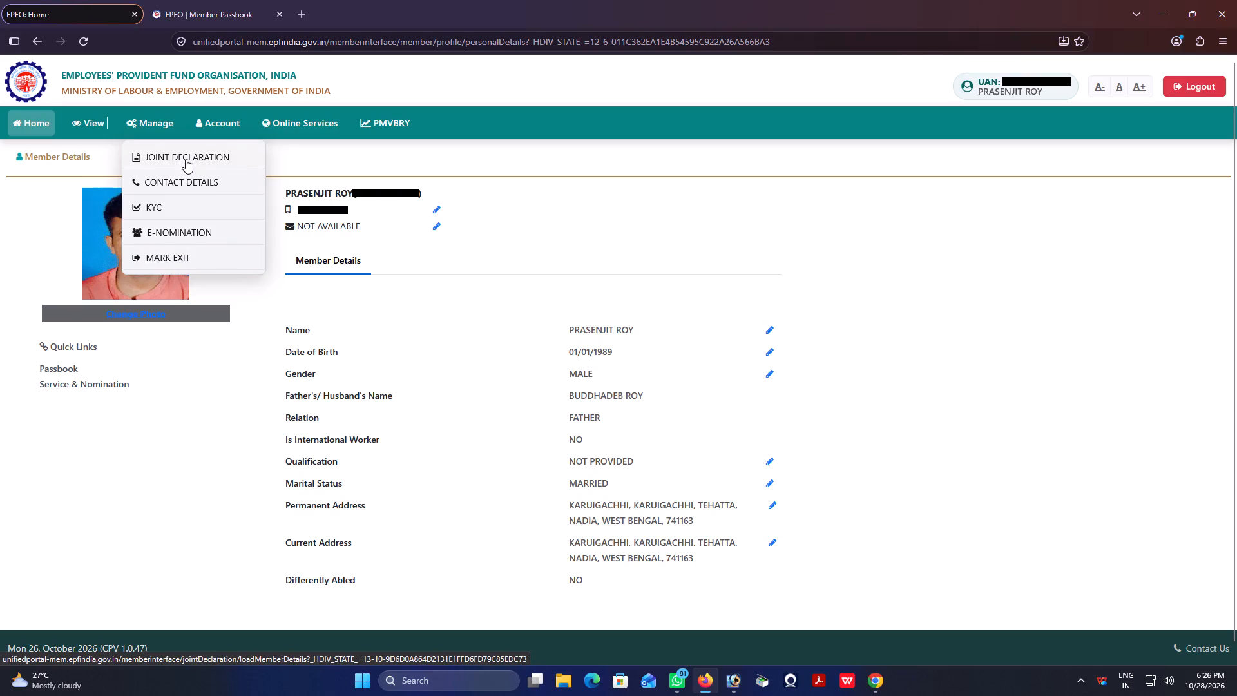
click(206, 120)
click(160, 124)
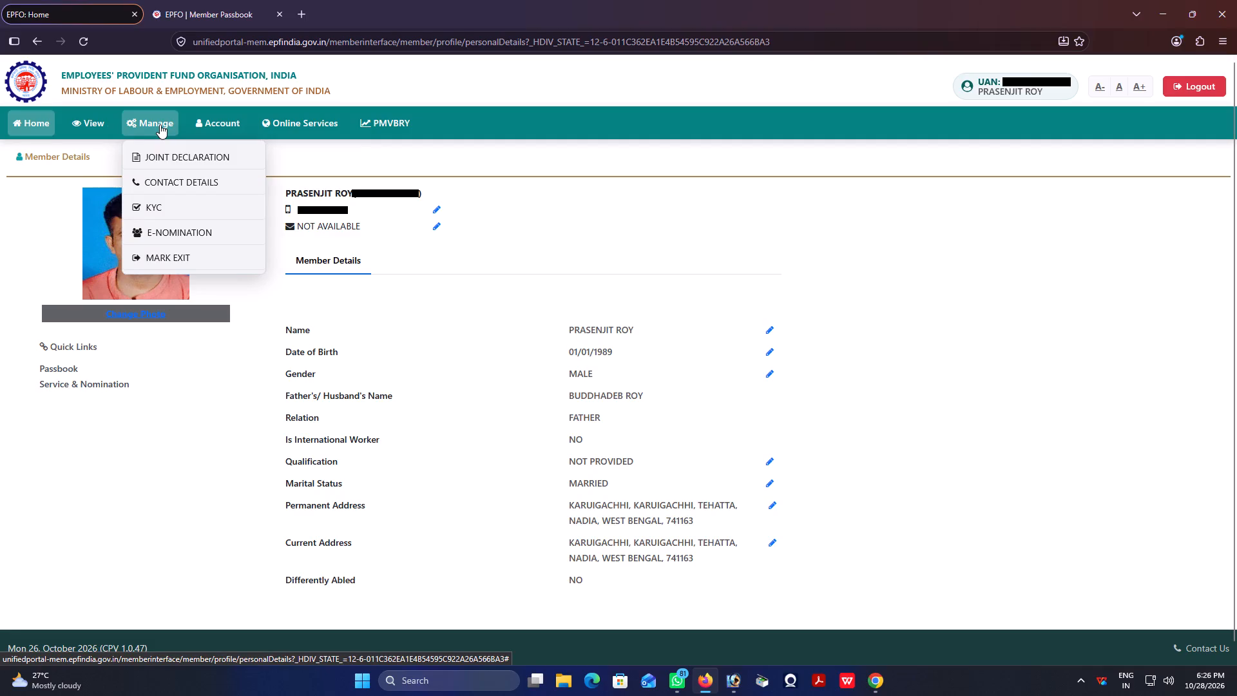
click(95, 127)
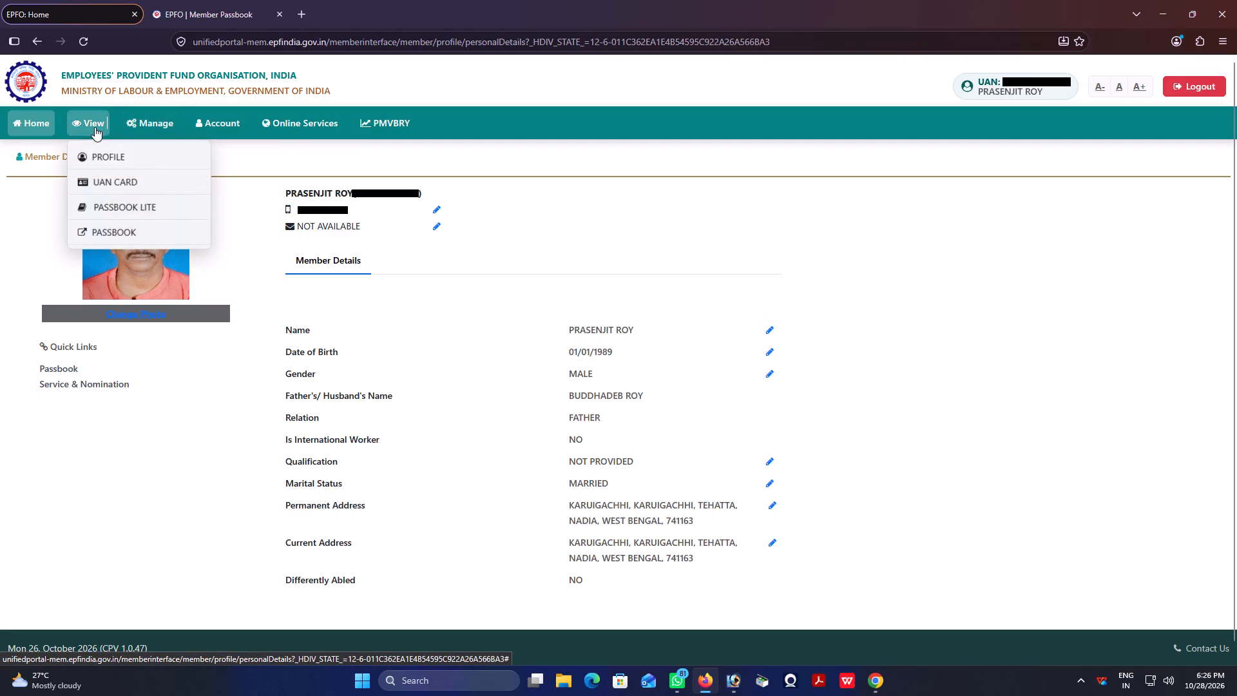
Return to the member portal's home page and look through the available viewing options.
click(18, 122)
click(91, 124)
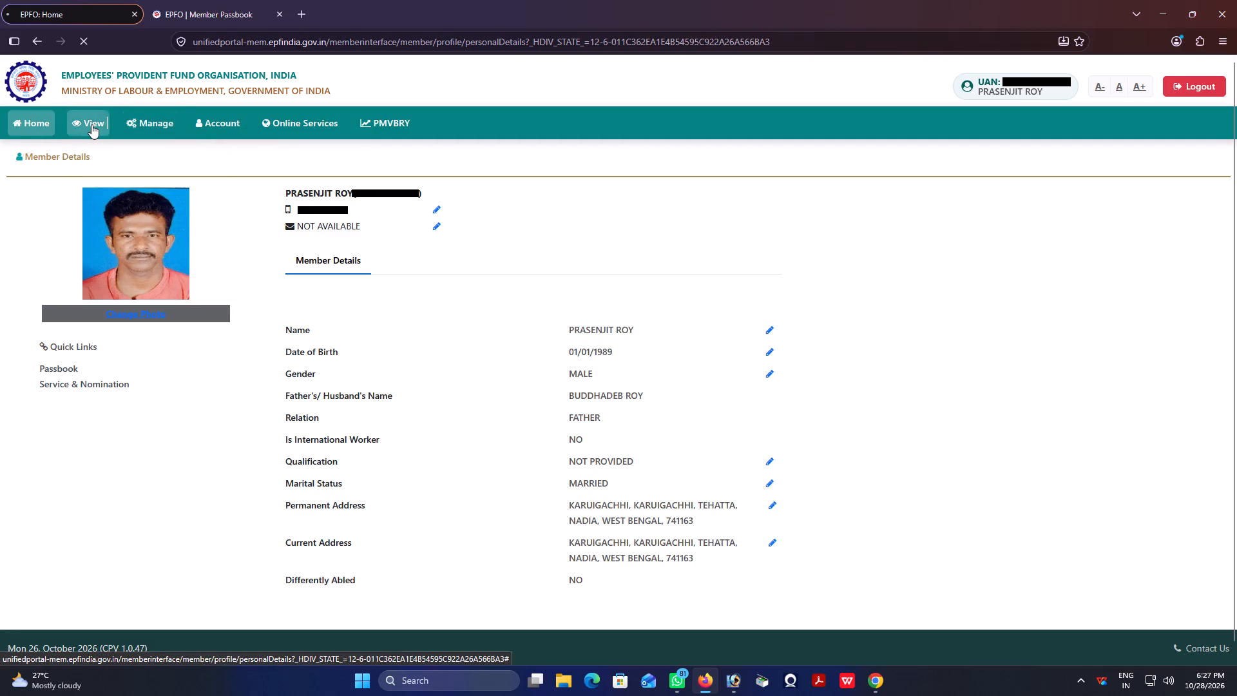
click(91, 124)
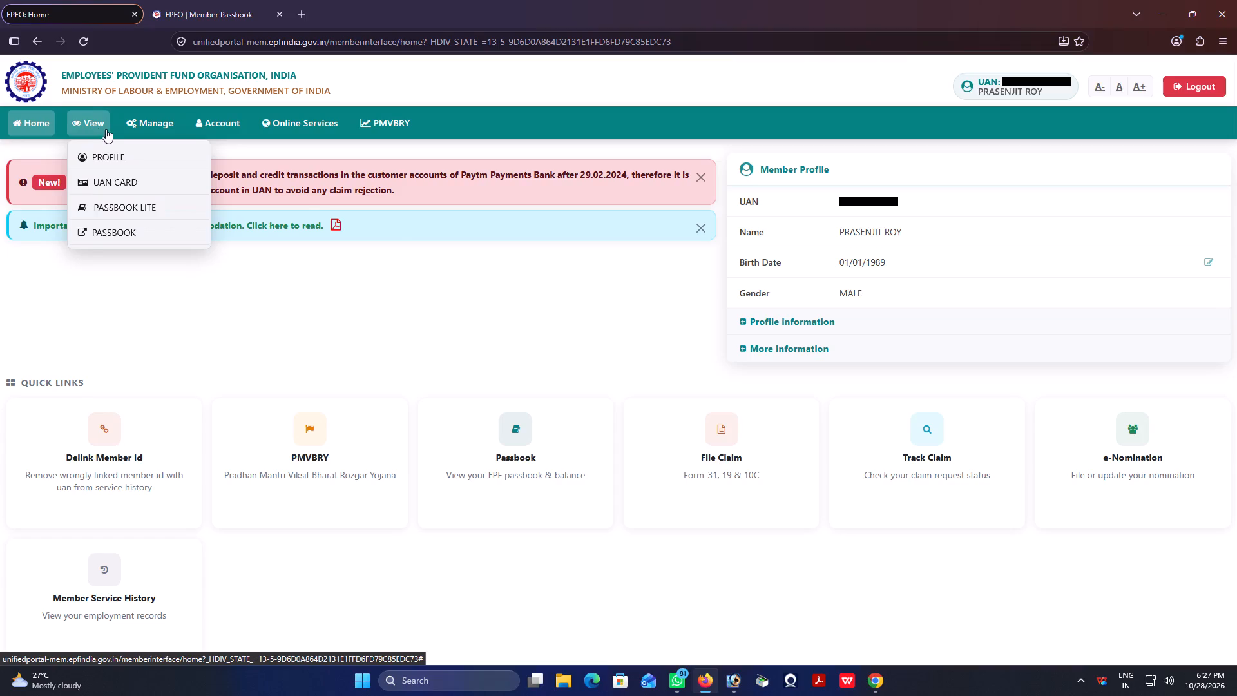
click(391, 304)
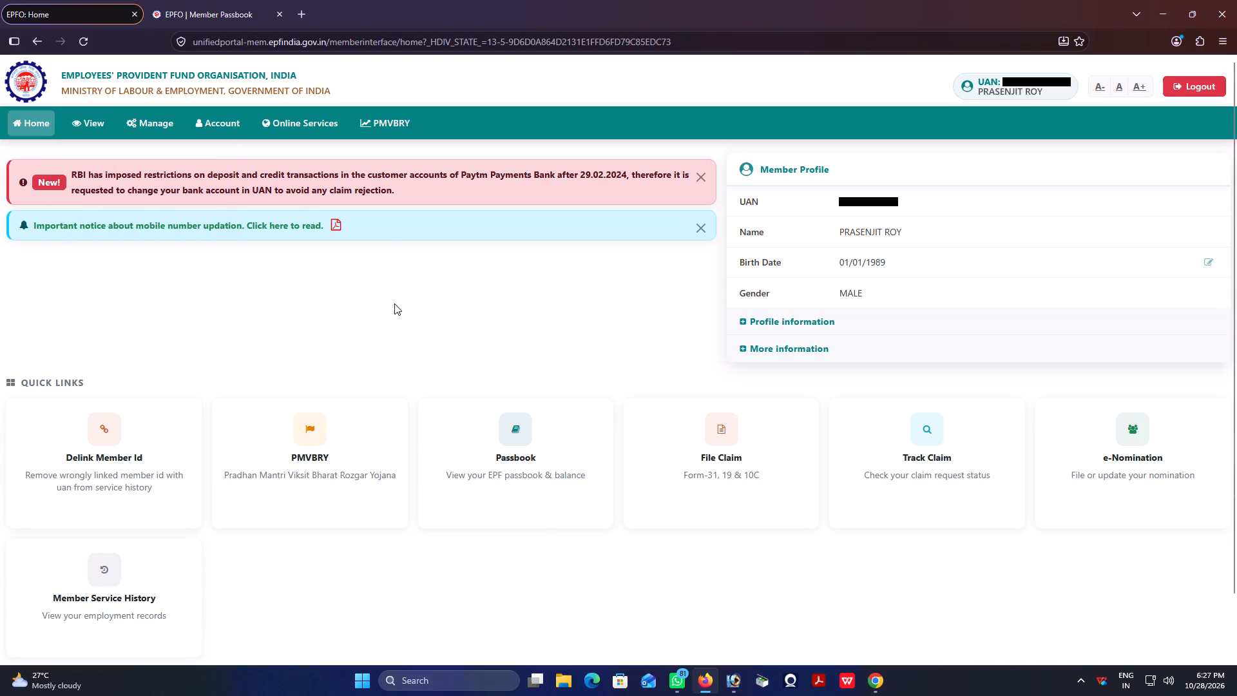
click(99, 122)
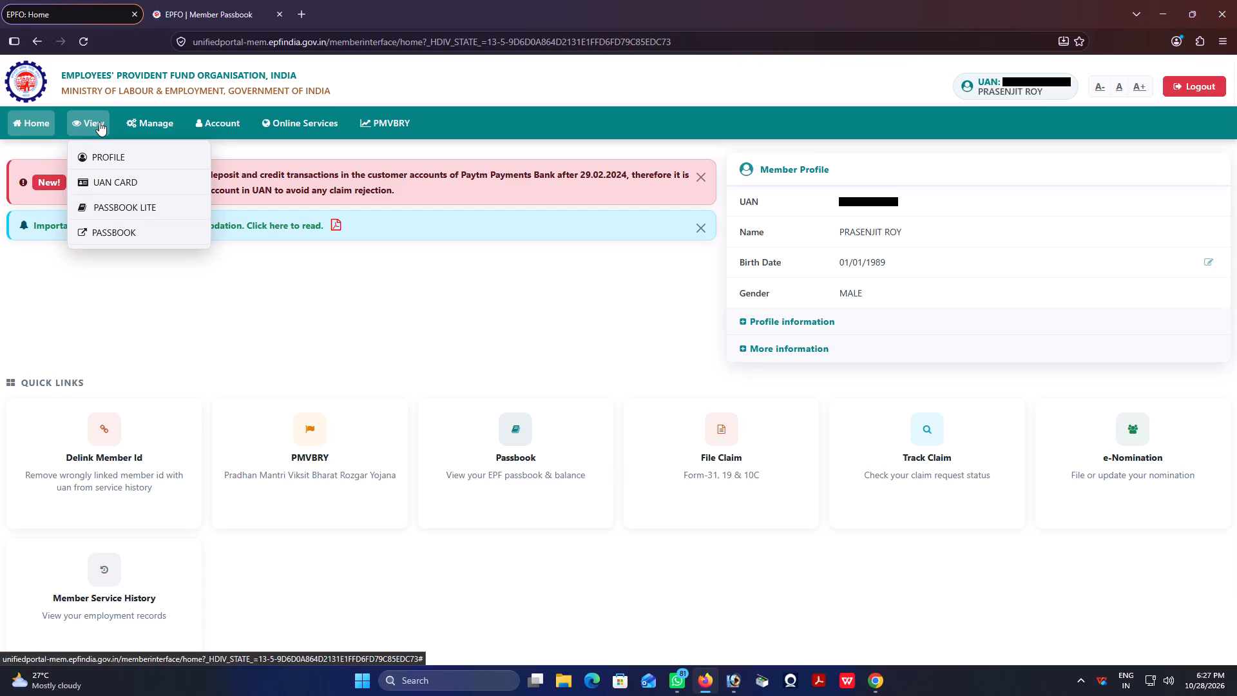
click(336, 140)
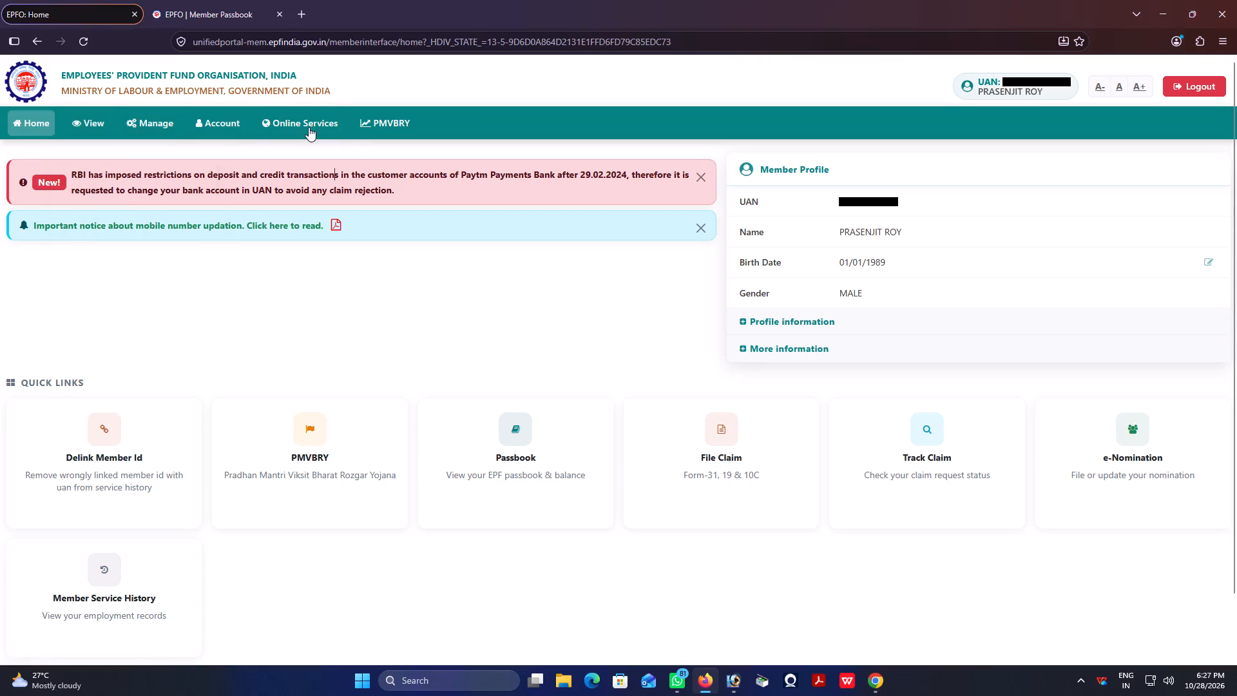
Open the Member Service History and examine the joining dates, exit dates and reasons for leaving of the member IDs due for transfer.
click(301, 122)
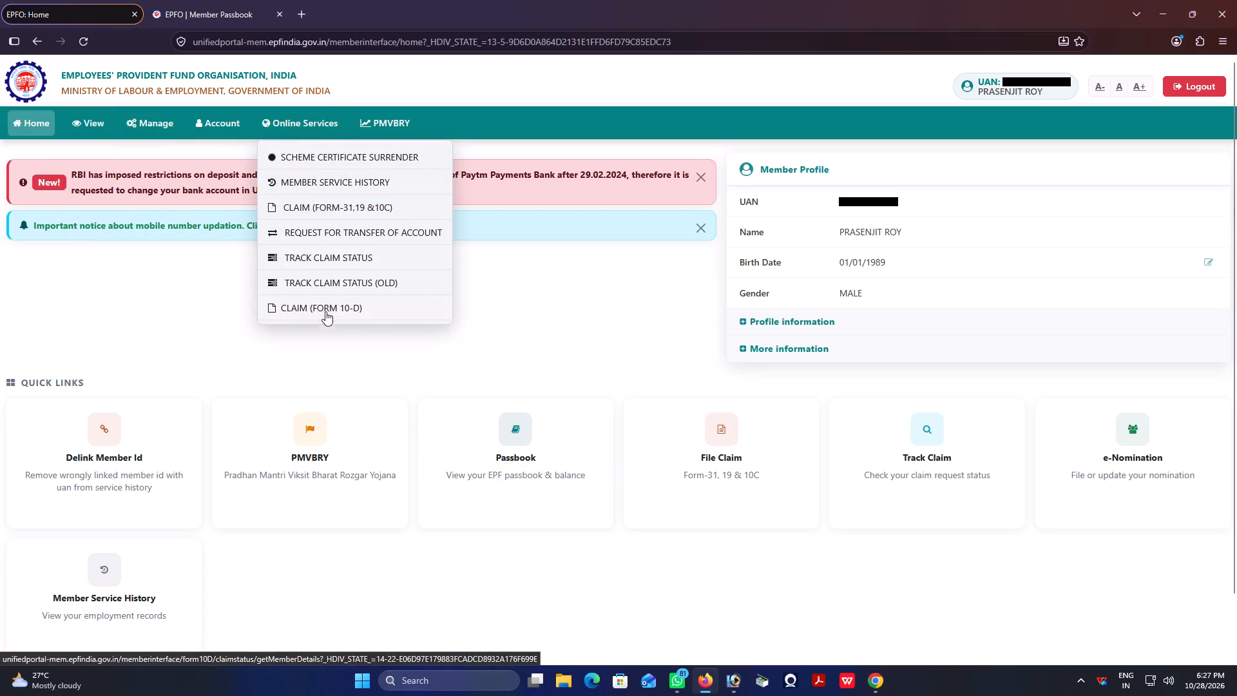
click(334, 179)
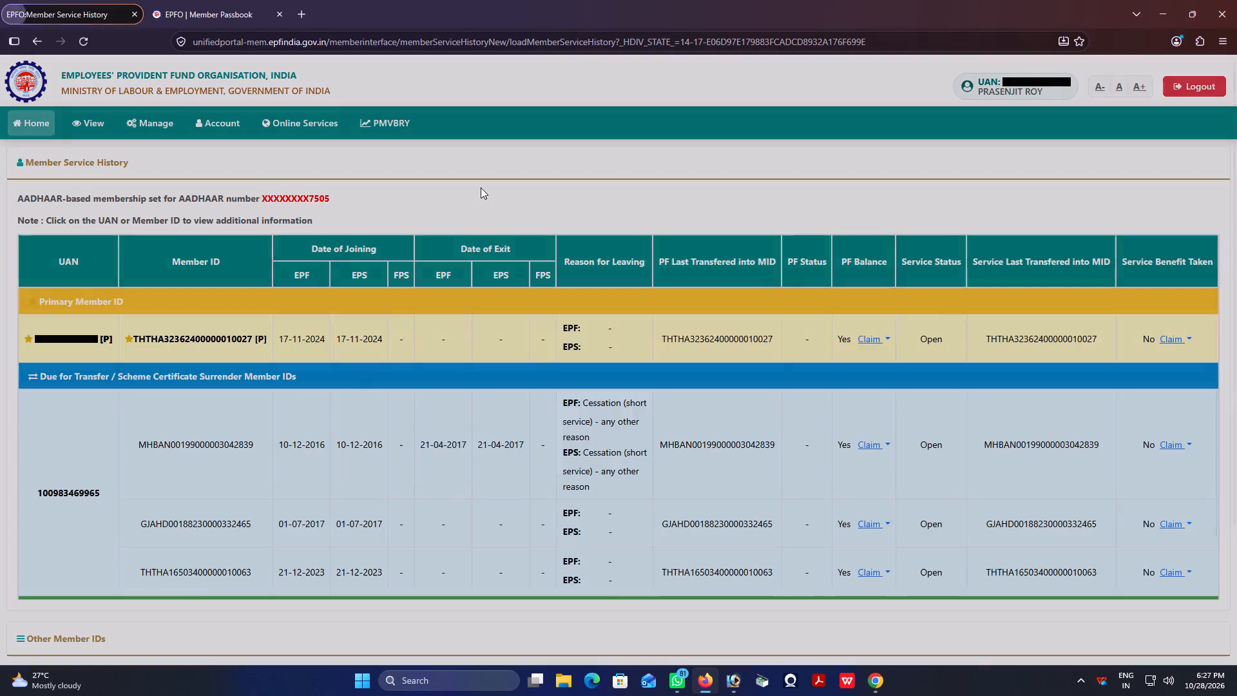
click(613, 445)
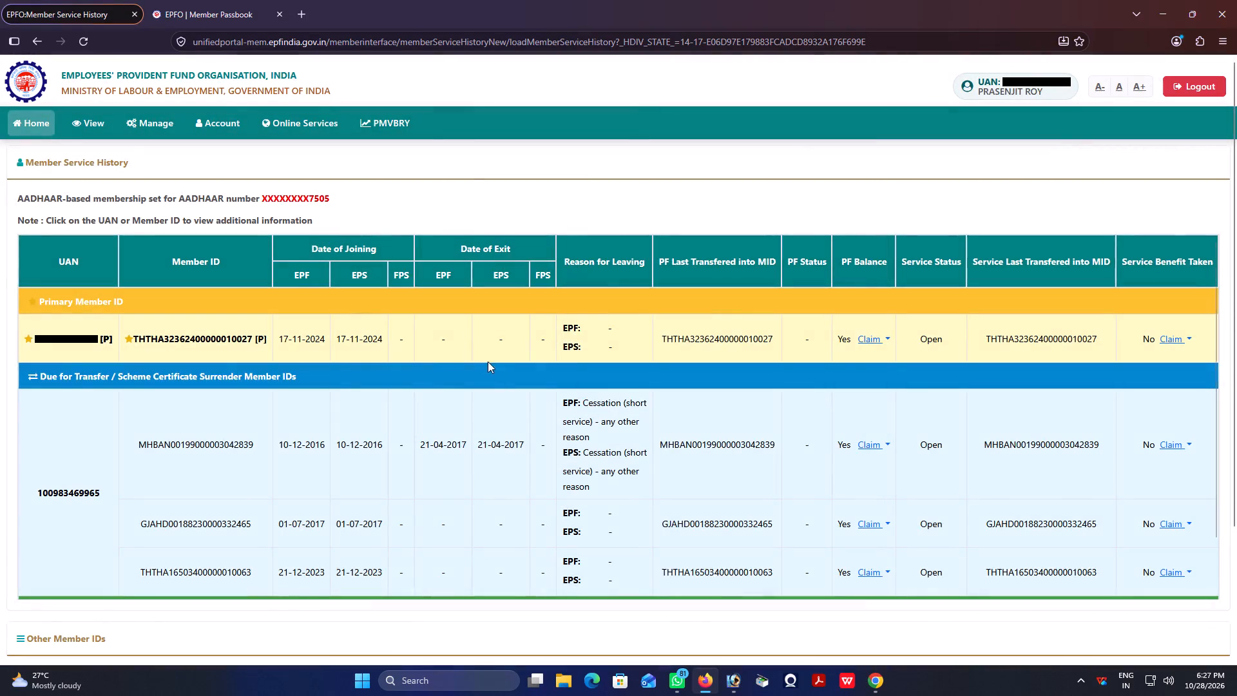
scroll(432, 362, down, 3)
scroll(313, 403, up, 2)
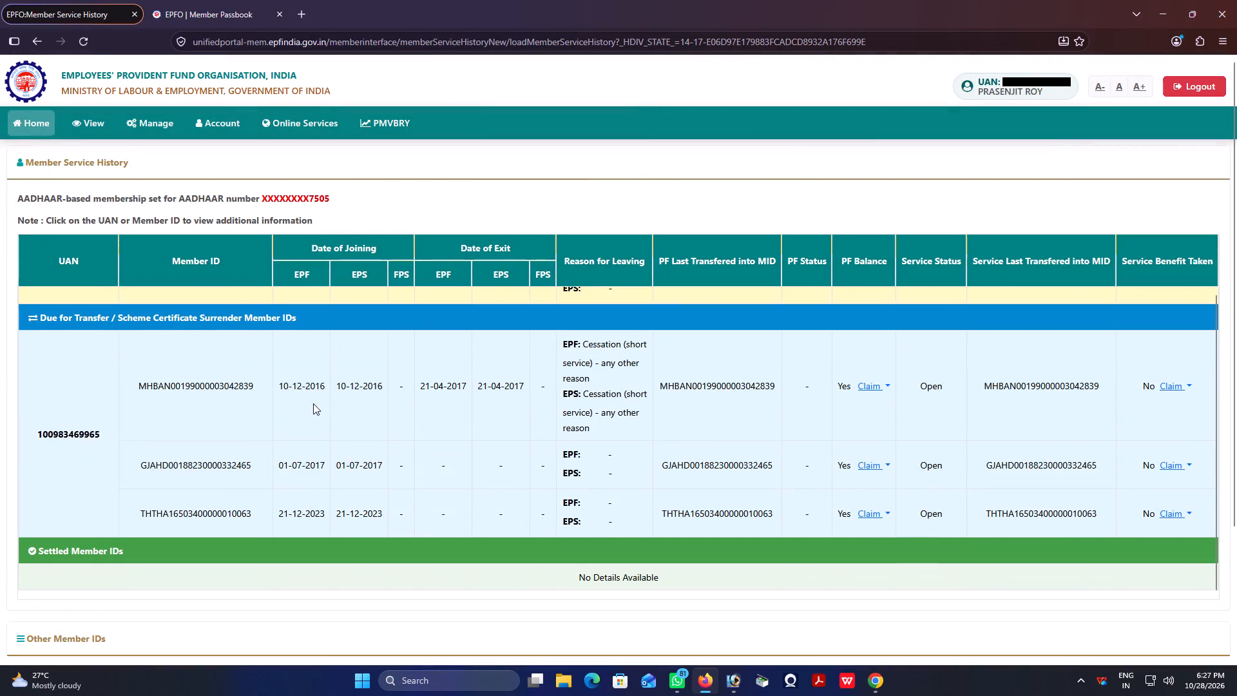
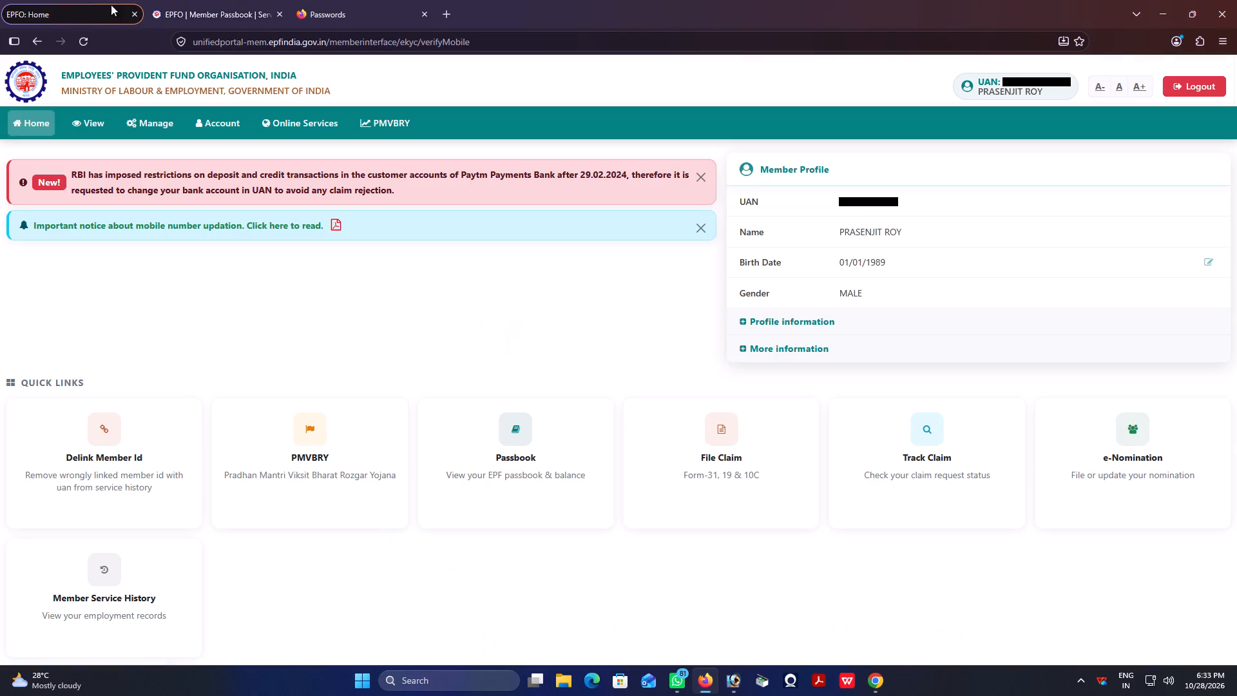
Review the joining and exit dates of all employments in the passbook site's Service History.
click(212, 8)
scroll(861, 456, down, 4)
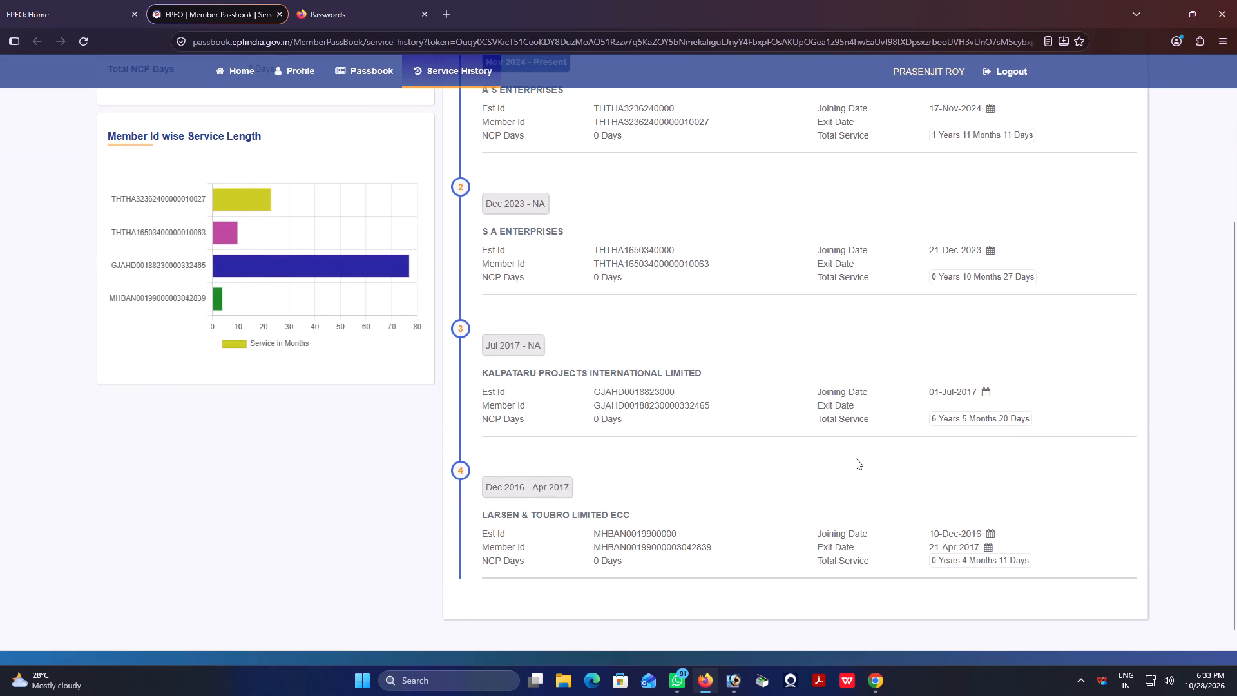
scroll(303, 227, up, 3)
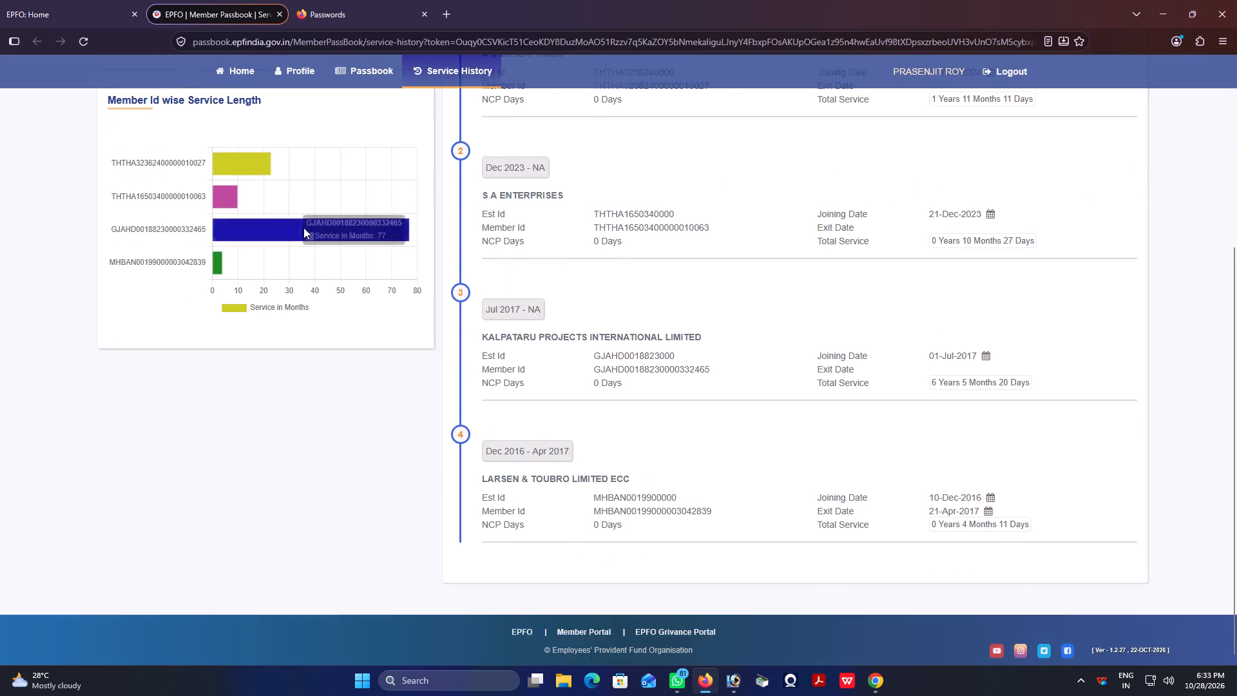
scroll(303, 227, up, 2)
scroll(500, 163, up, 5)
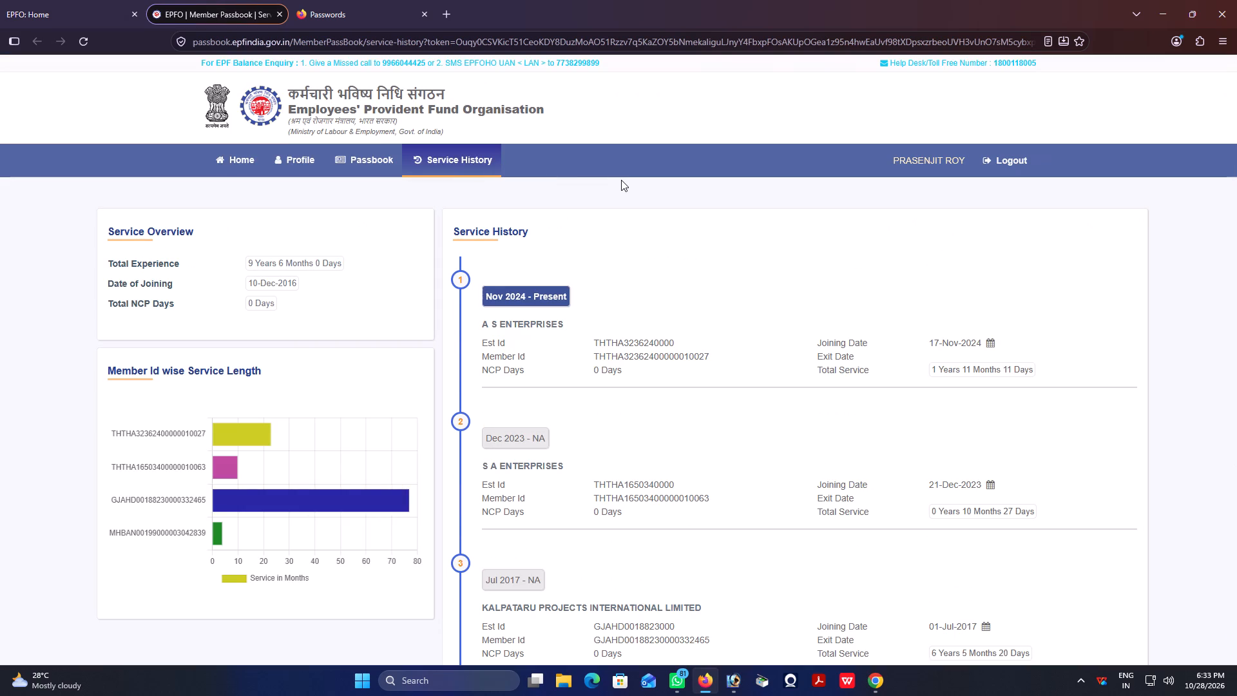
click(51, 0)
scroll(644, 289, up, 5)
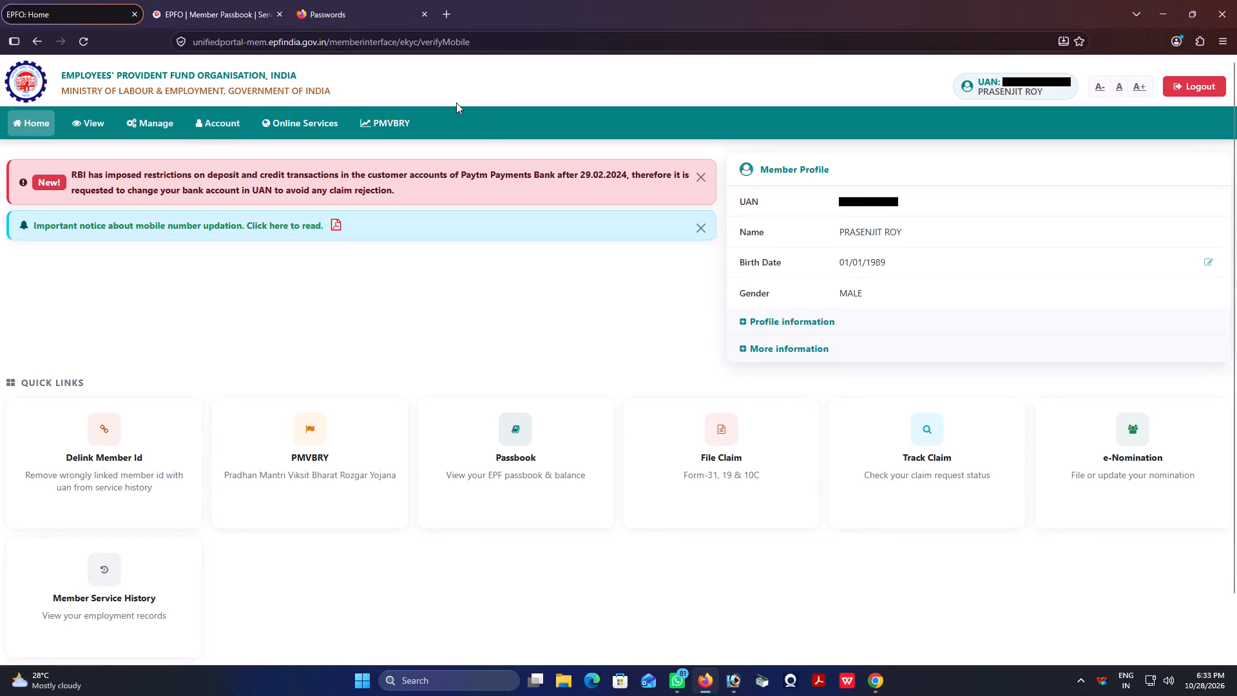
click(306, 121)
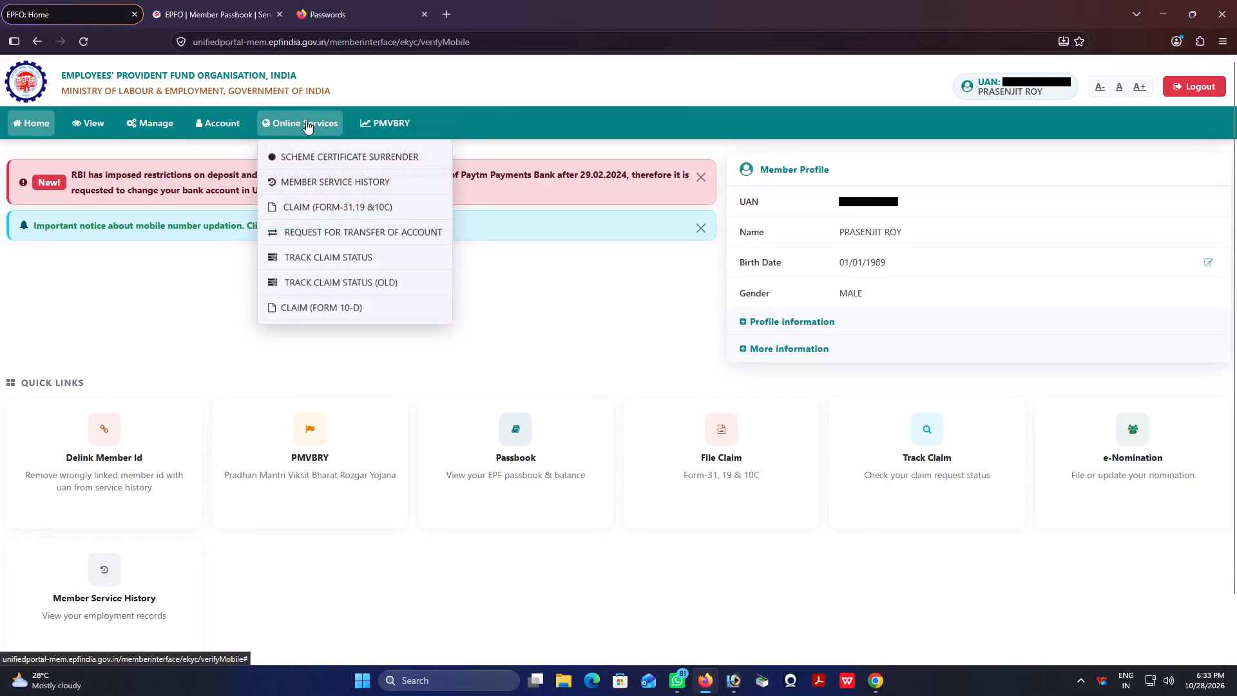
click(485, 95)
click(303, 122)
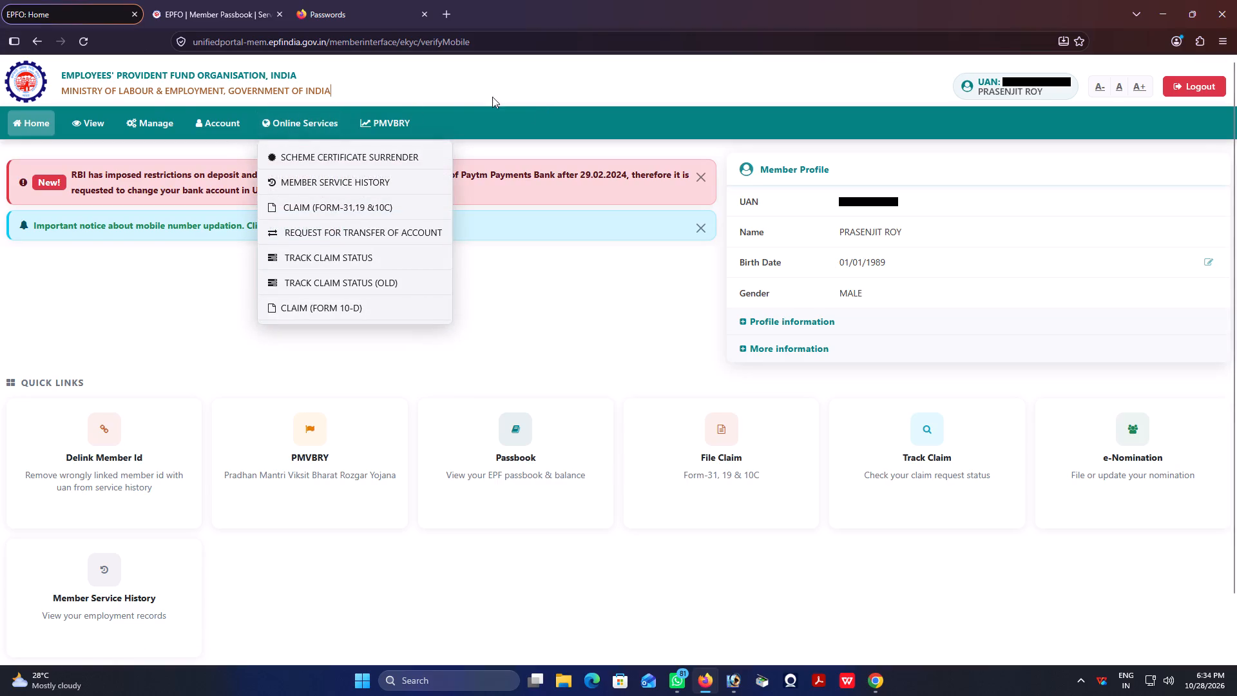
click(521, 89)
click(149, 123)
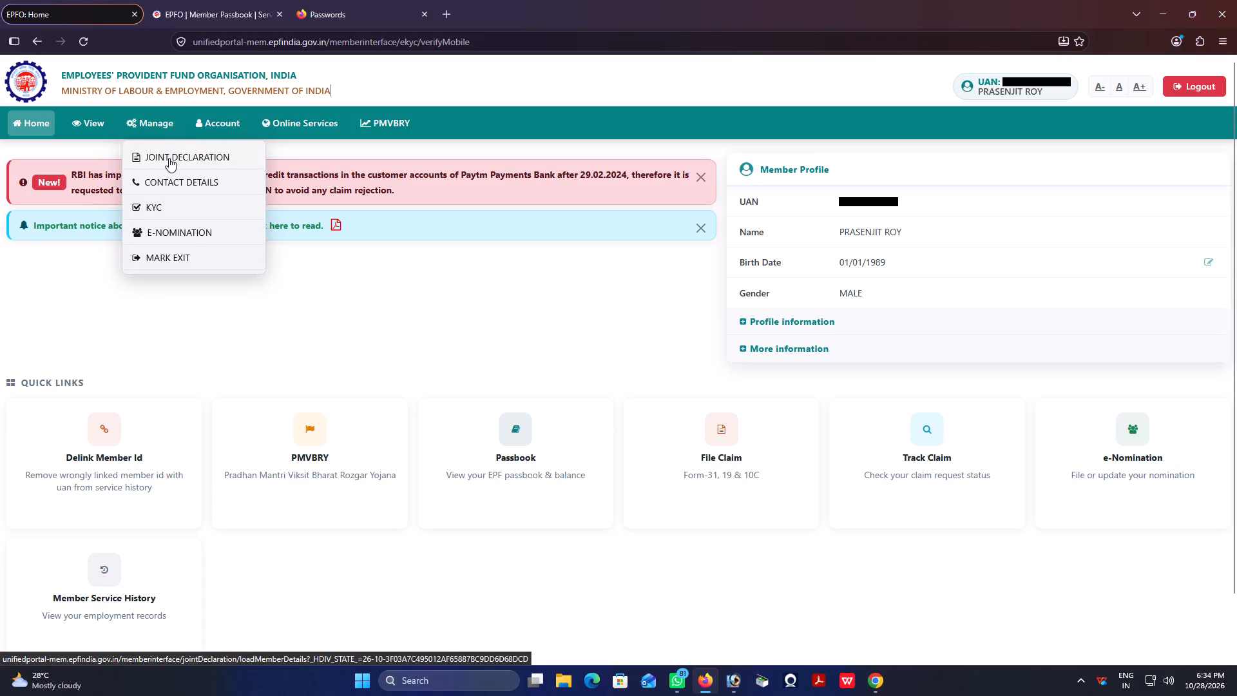
Return to the passbook site's Service History and try to open that site's home page.
click(220, 6)
scroll(714, 314, down, 1)
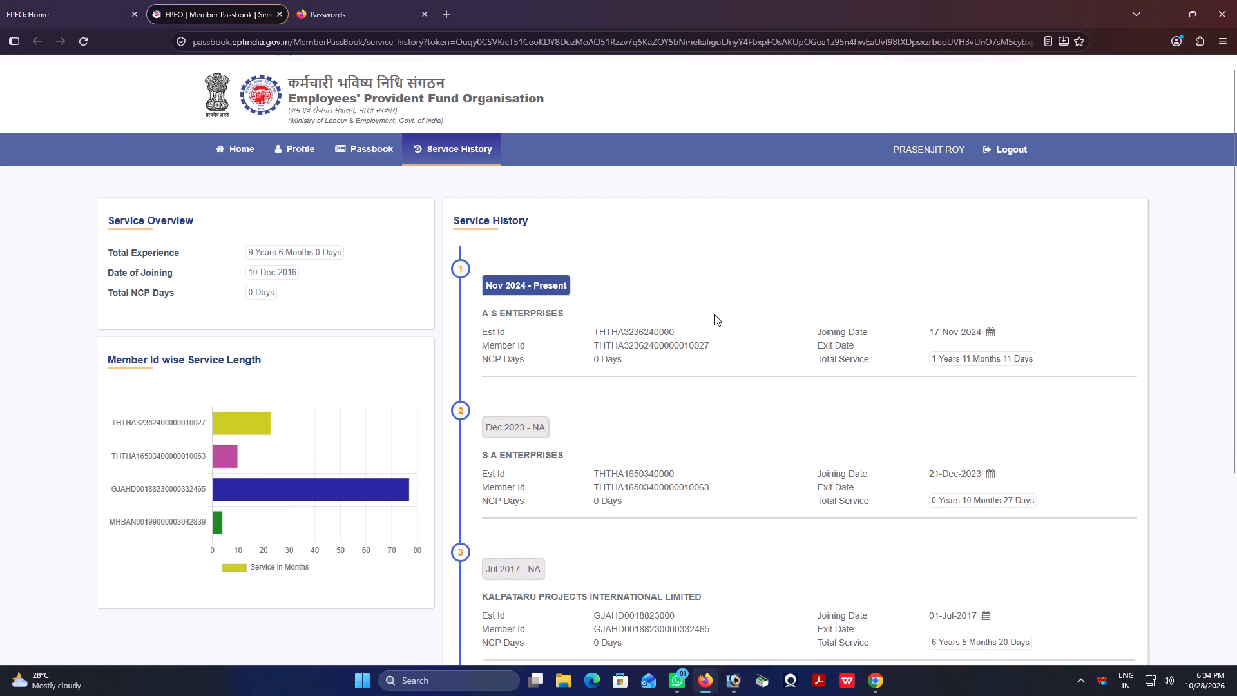
scroll(714, 314, up, 3)
click(244, 160)
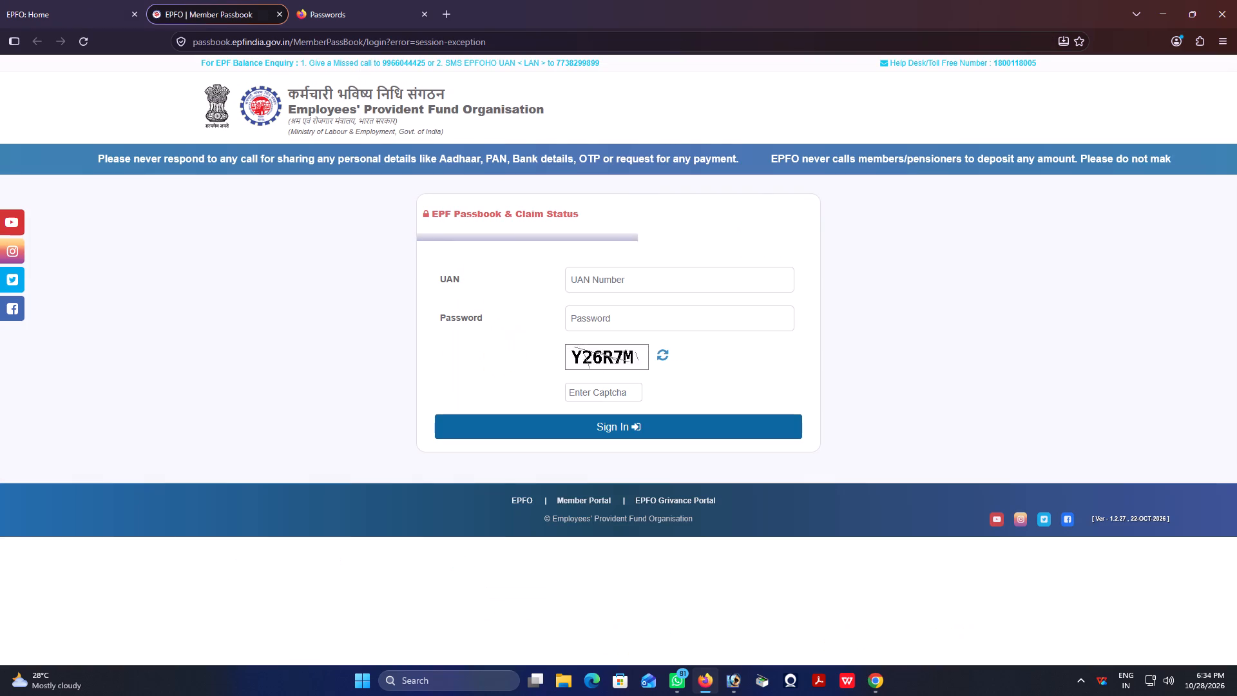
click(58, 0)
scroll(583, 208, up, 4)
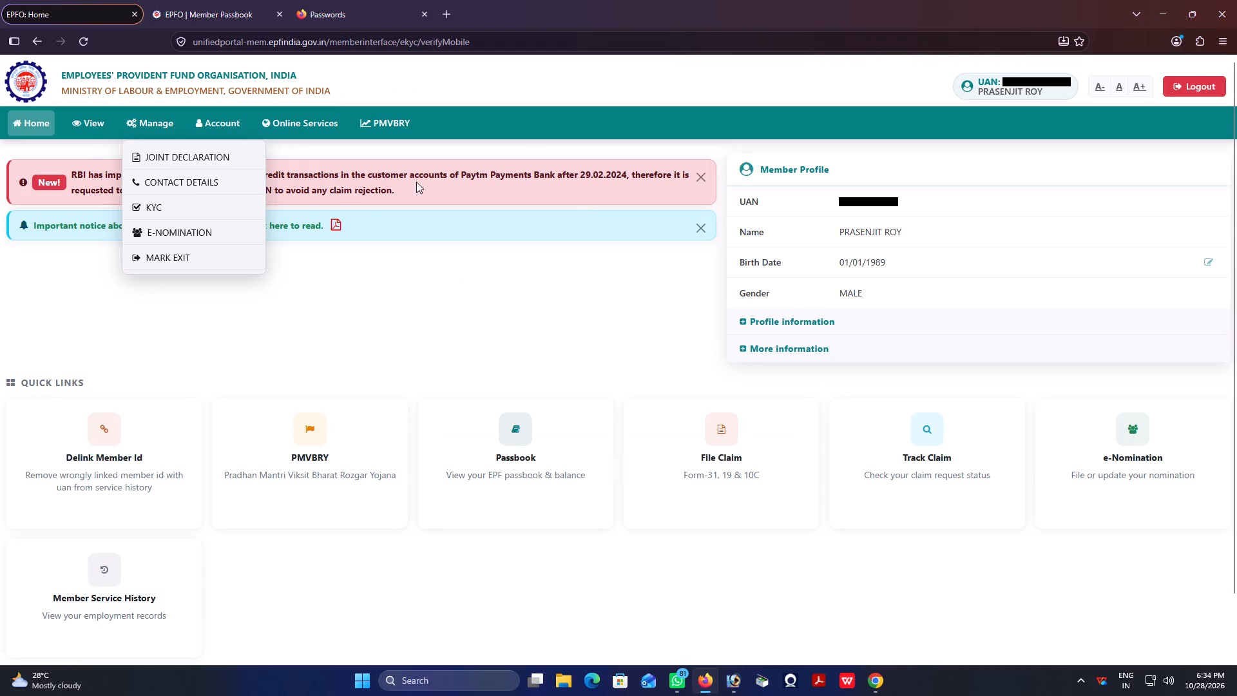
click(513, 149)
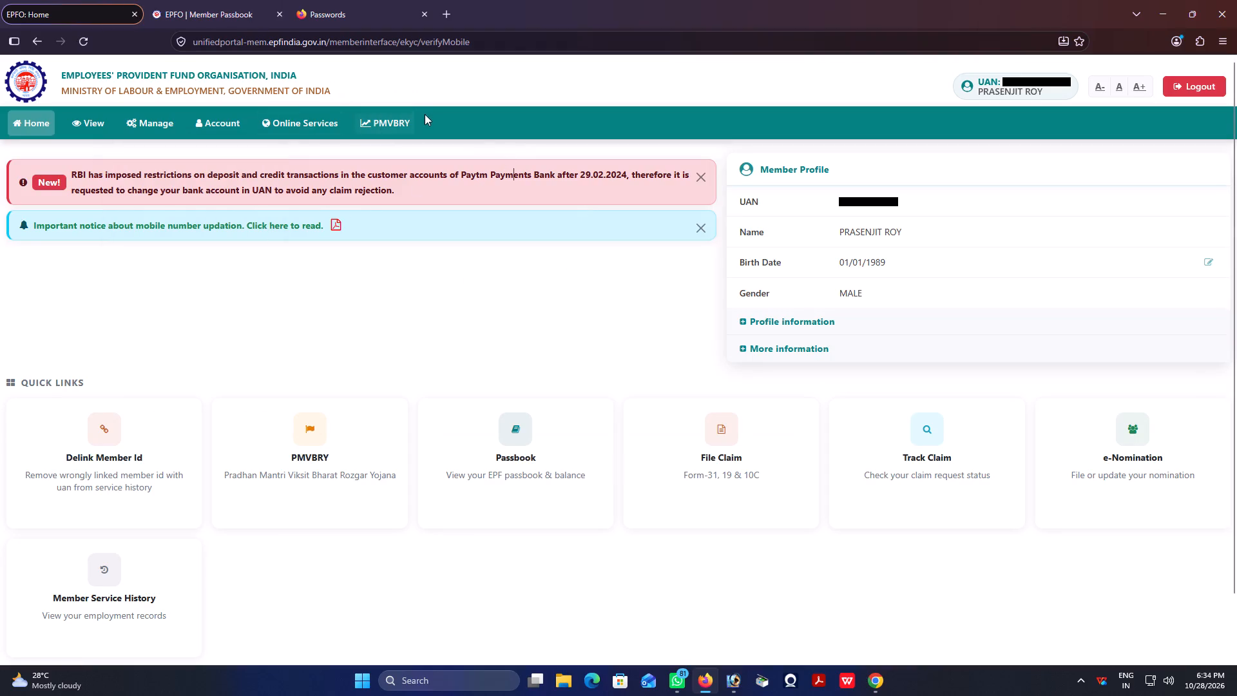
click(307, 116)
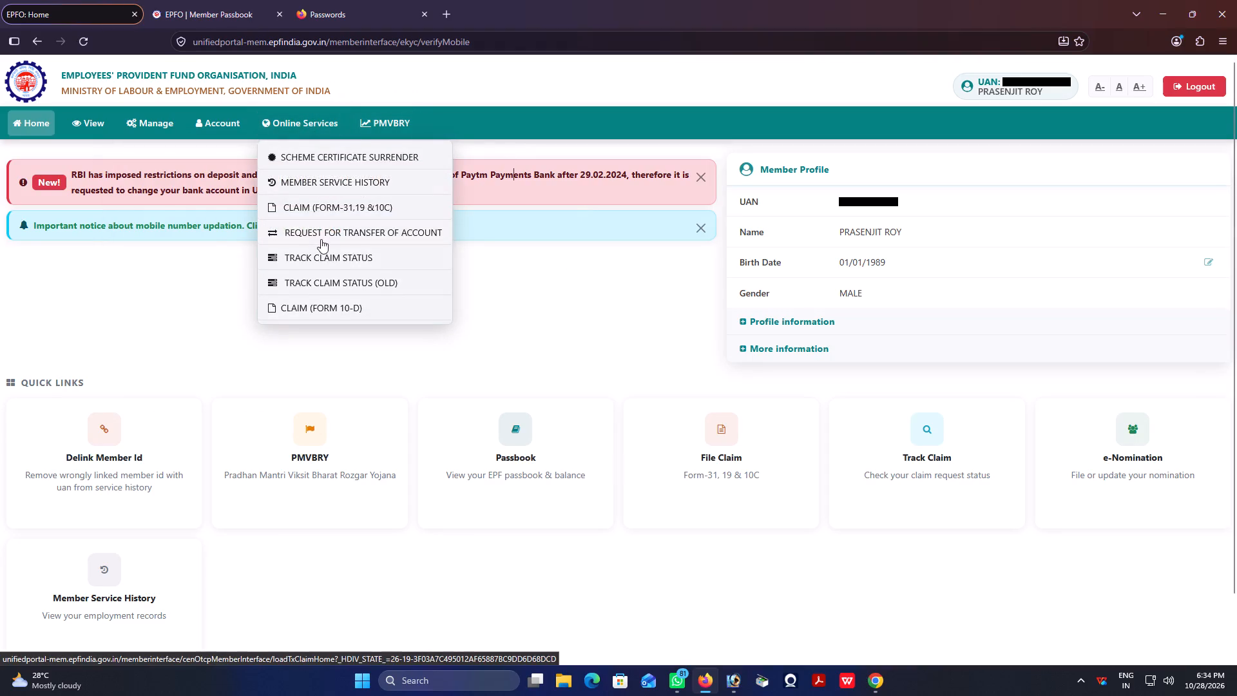
In the member portal, open the Mark Exit form for the Kalpataru Projects International Limited employment.
click(137, 122)
click(165, 259)
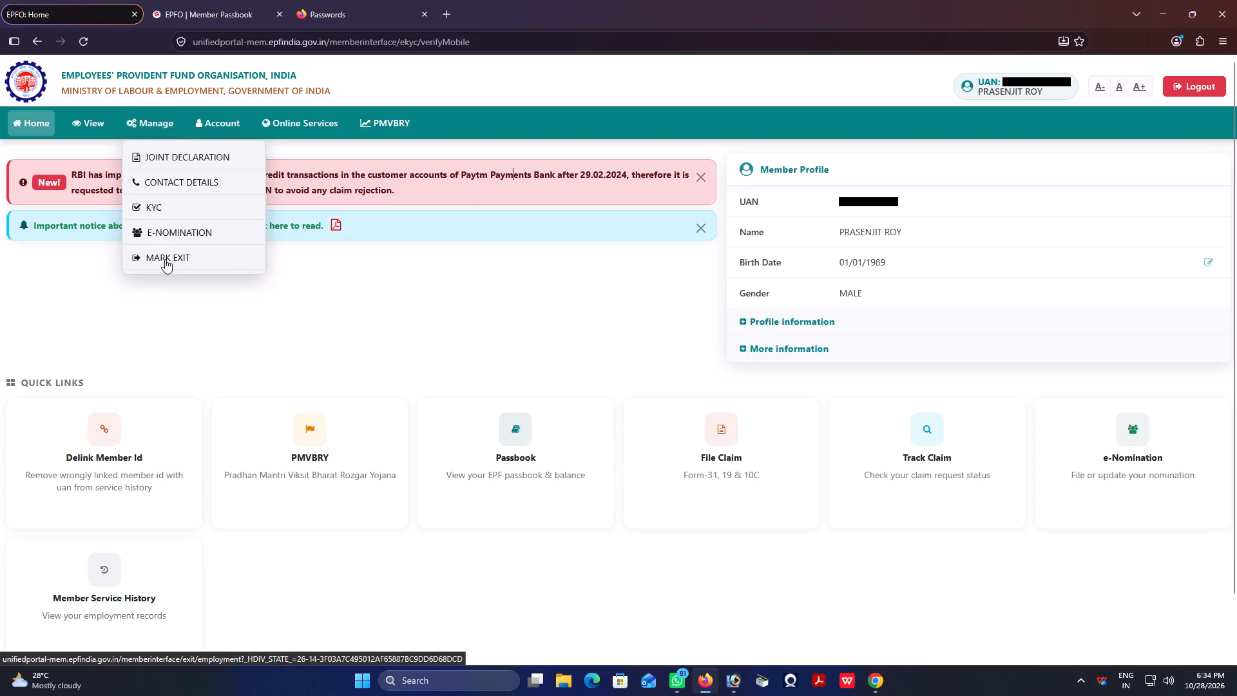
click(321, 238)
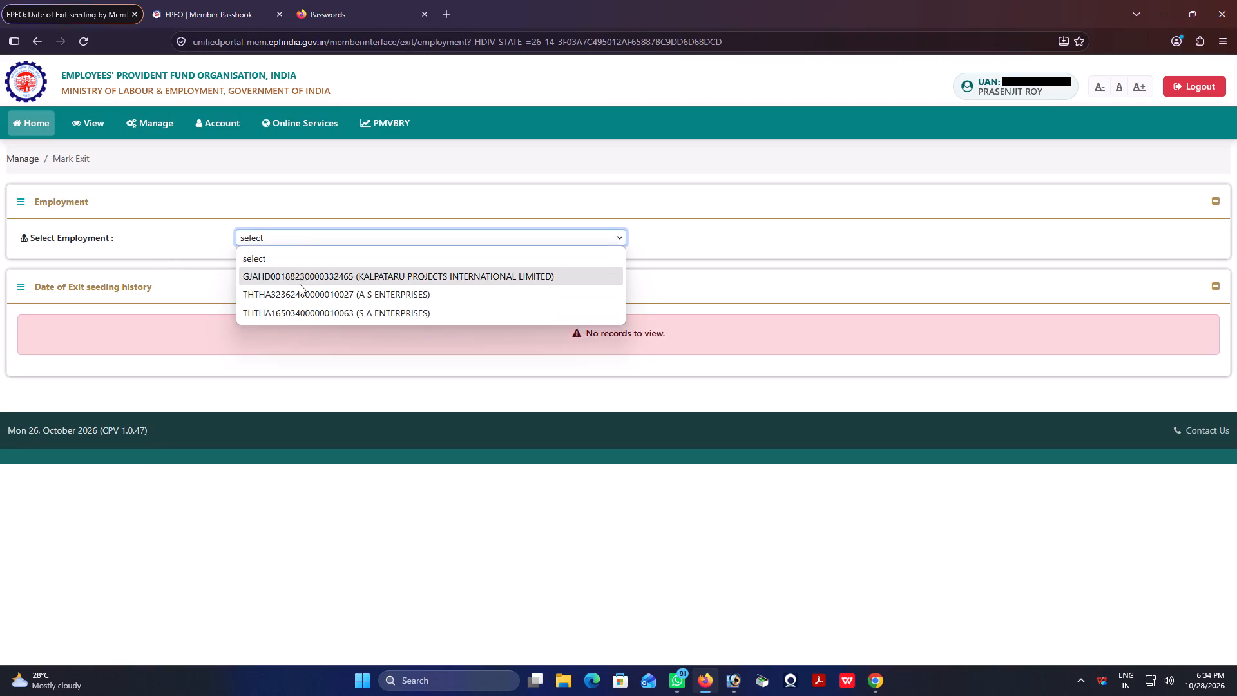
click(305, 278)
Set both EPF date of exit fields to 31-May-2020 and the reason of exit to Cessation (Short Service) - Any other reason.
click(249, 293)
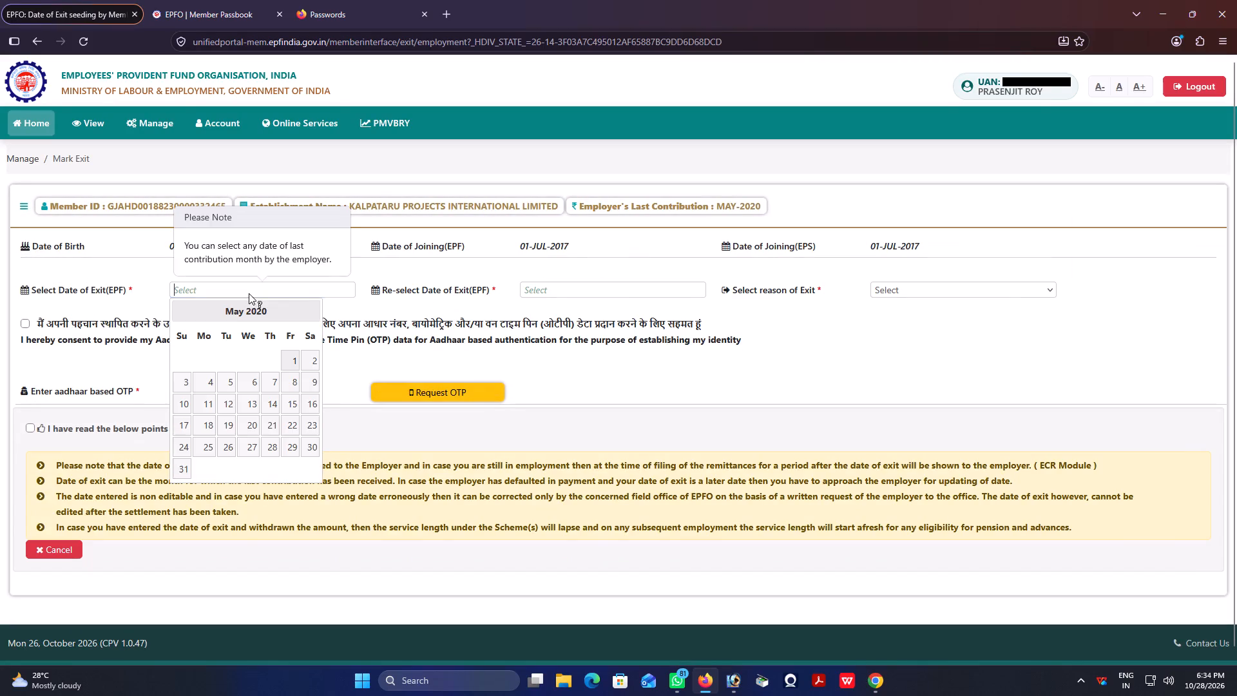
click(182, 471)
click(576, 292)
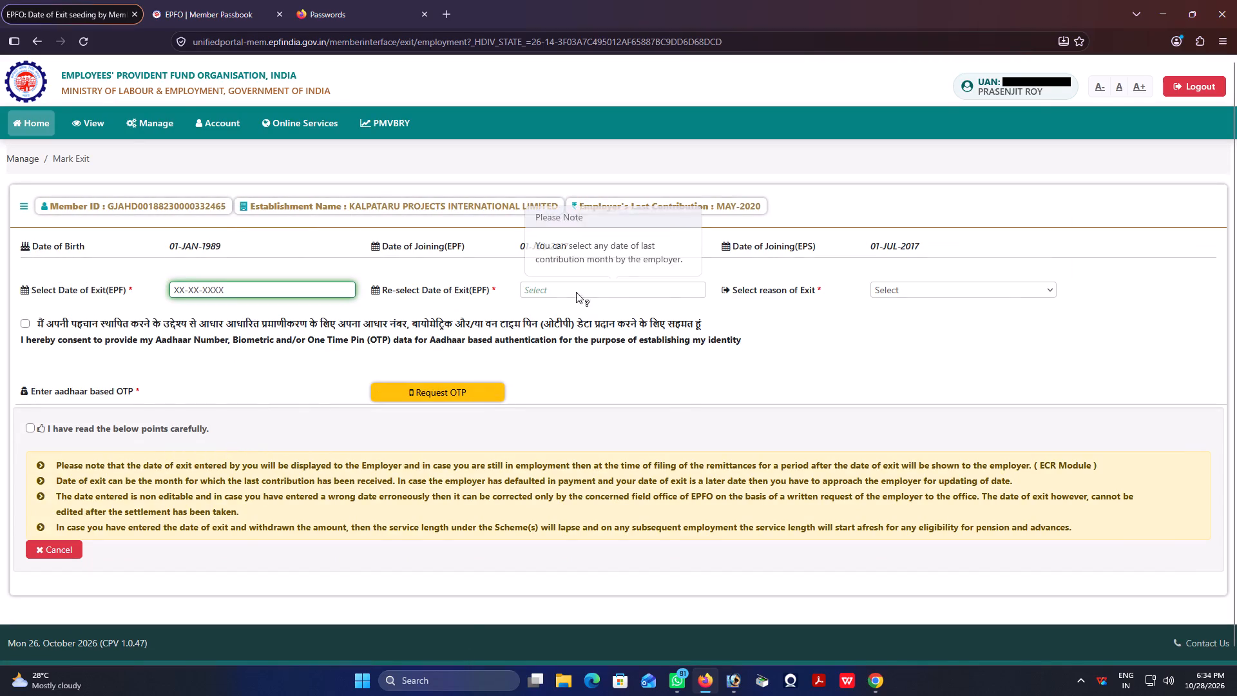
click(530, 472)
click(900, 292)
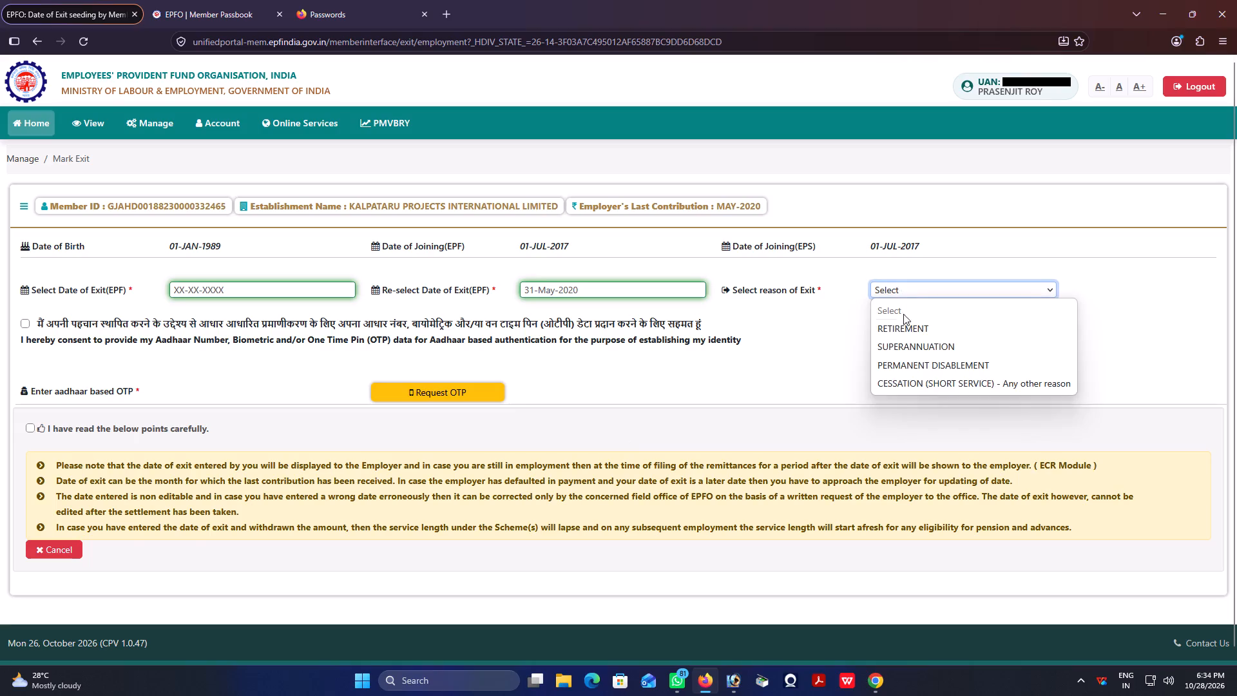
click(920, 383)
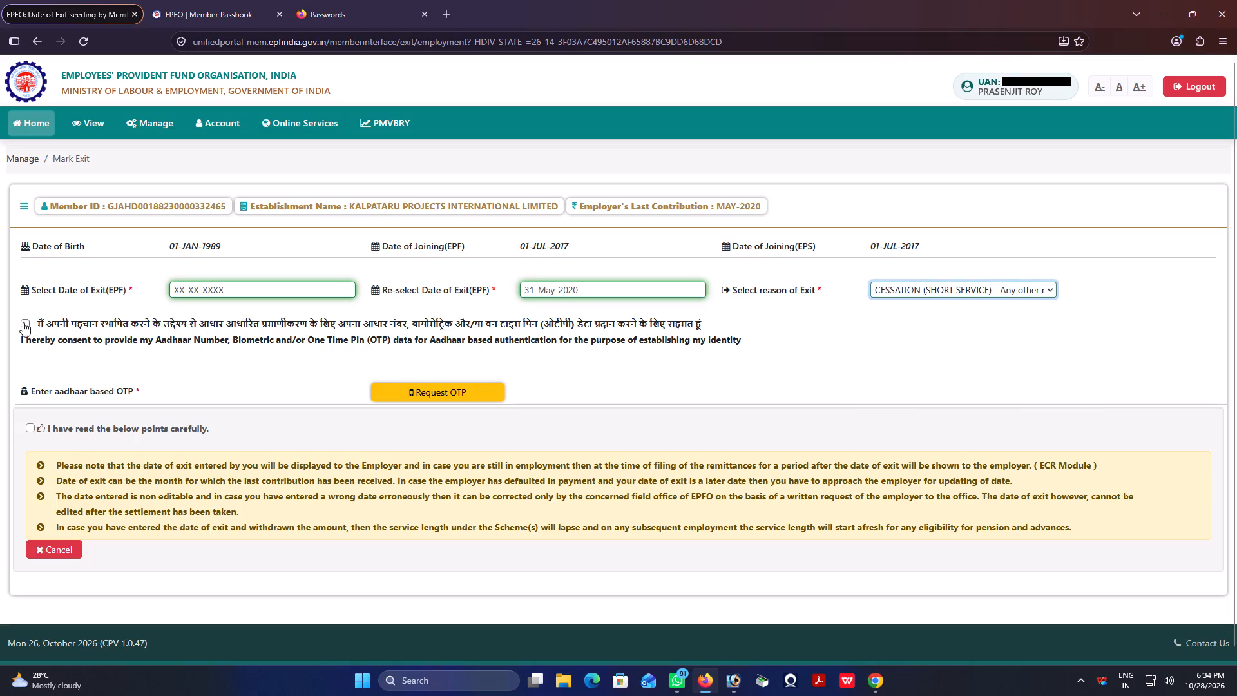
Give consent for Aadhaar-based authentication and request the OTP, confirming that the points have been read.
click(23, 322)
scroll(466, 338, down, 3)
click(416, 380)
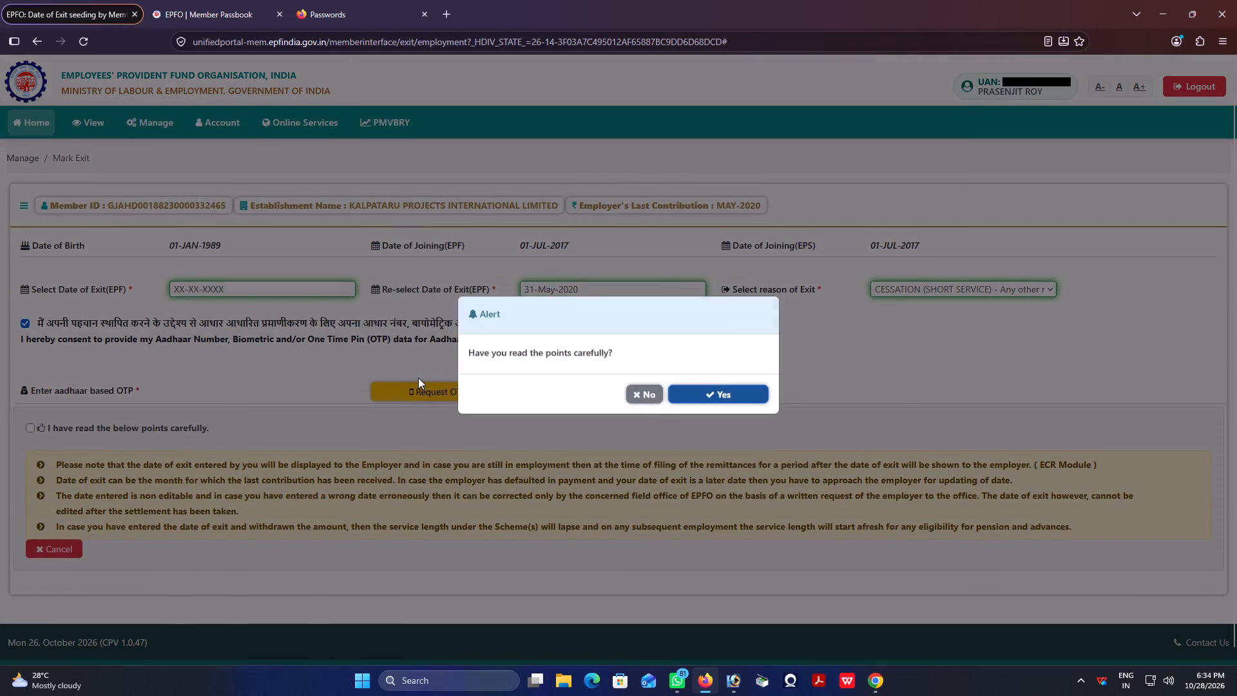
click(705, 392)
scroll(696, 392, down, 1)
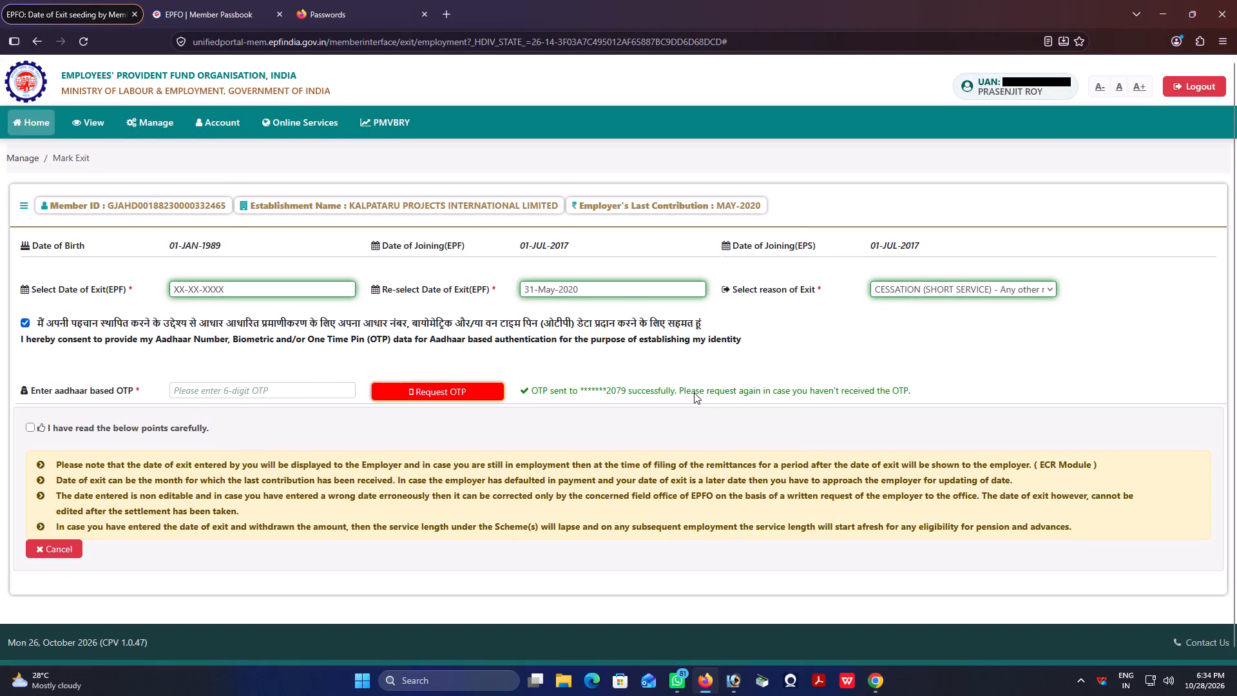
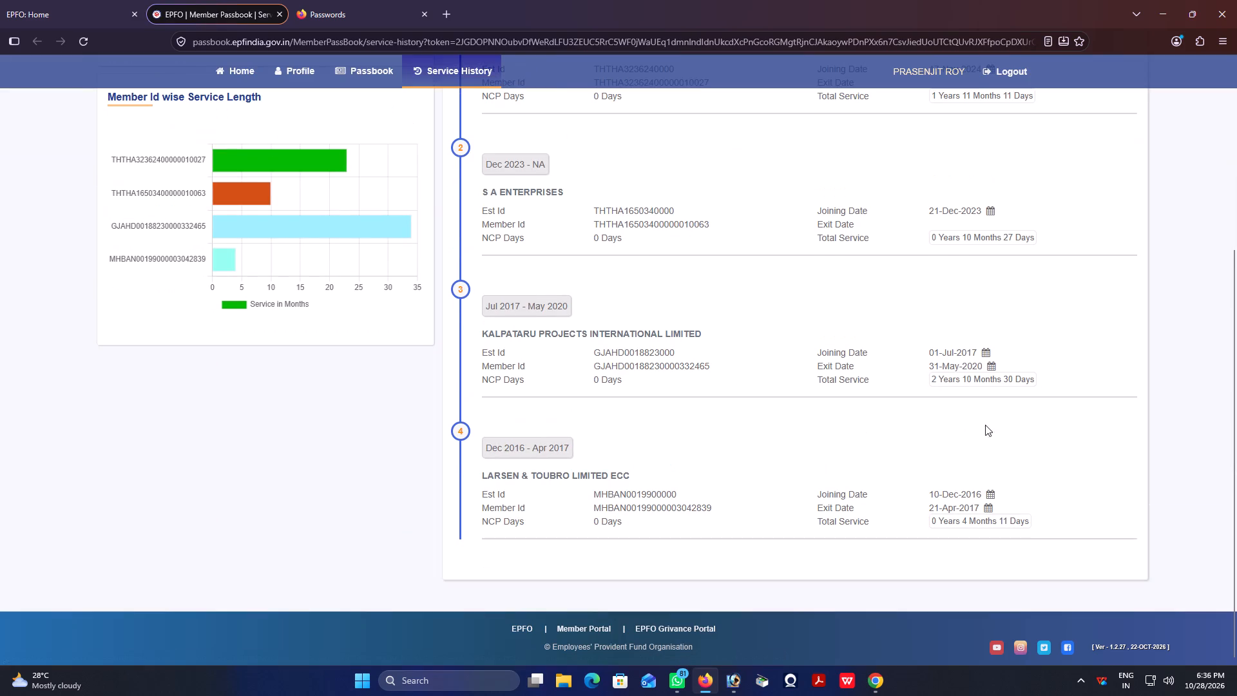
Check the passbook service history, and in the member portal open the Mark Exit form for the S A Enterprises employment.
scroll(939, 363, up, 1)
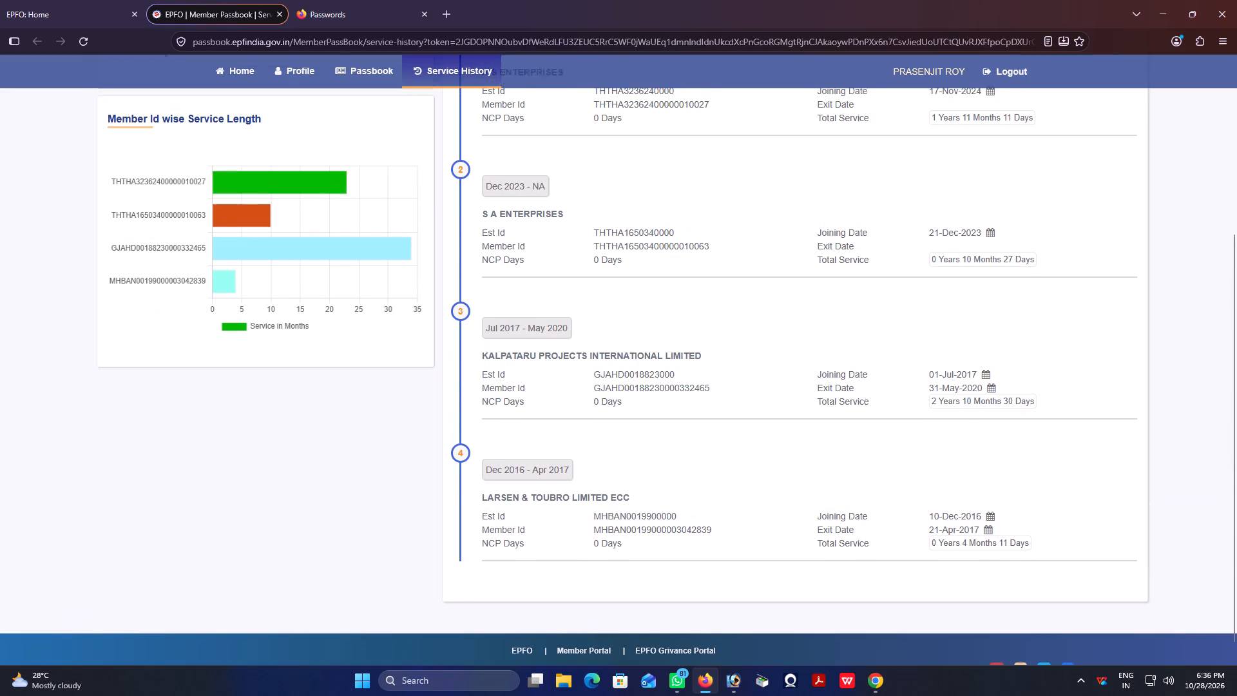
scroll(939, 363, up, 1)
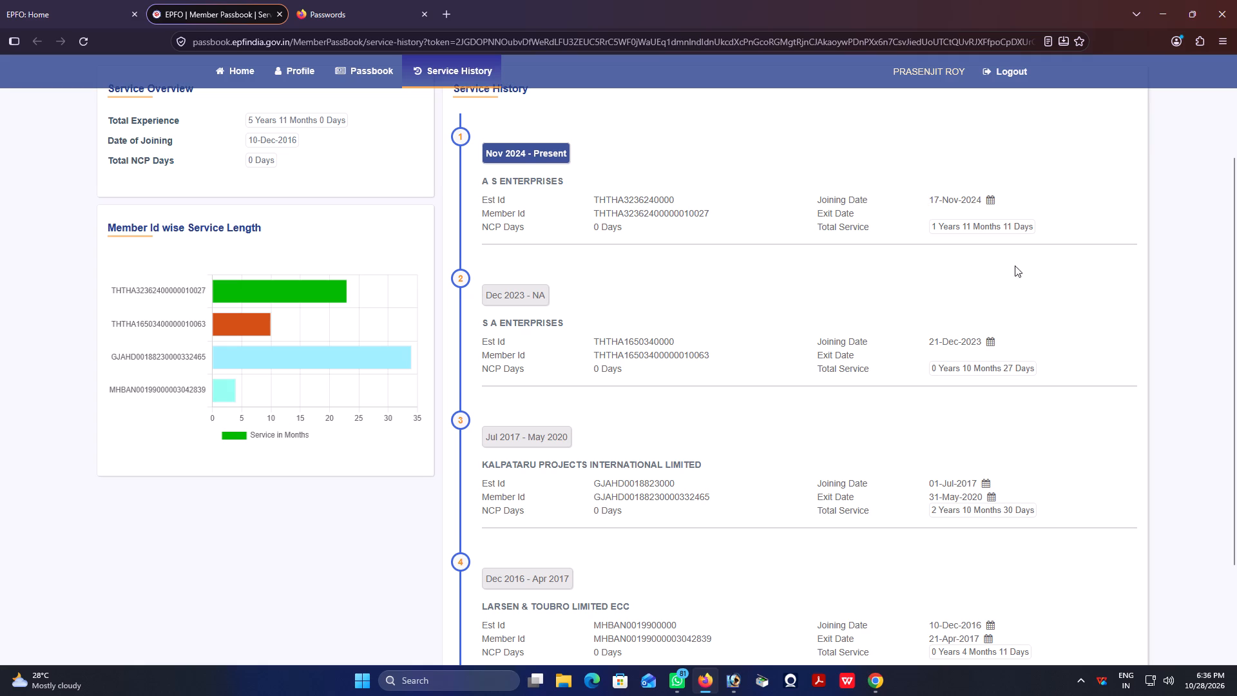
scroll(870, 286, up, 3)
click(77, 6)
scroll(492, 338, up, 4)
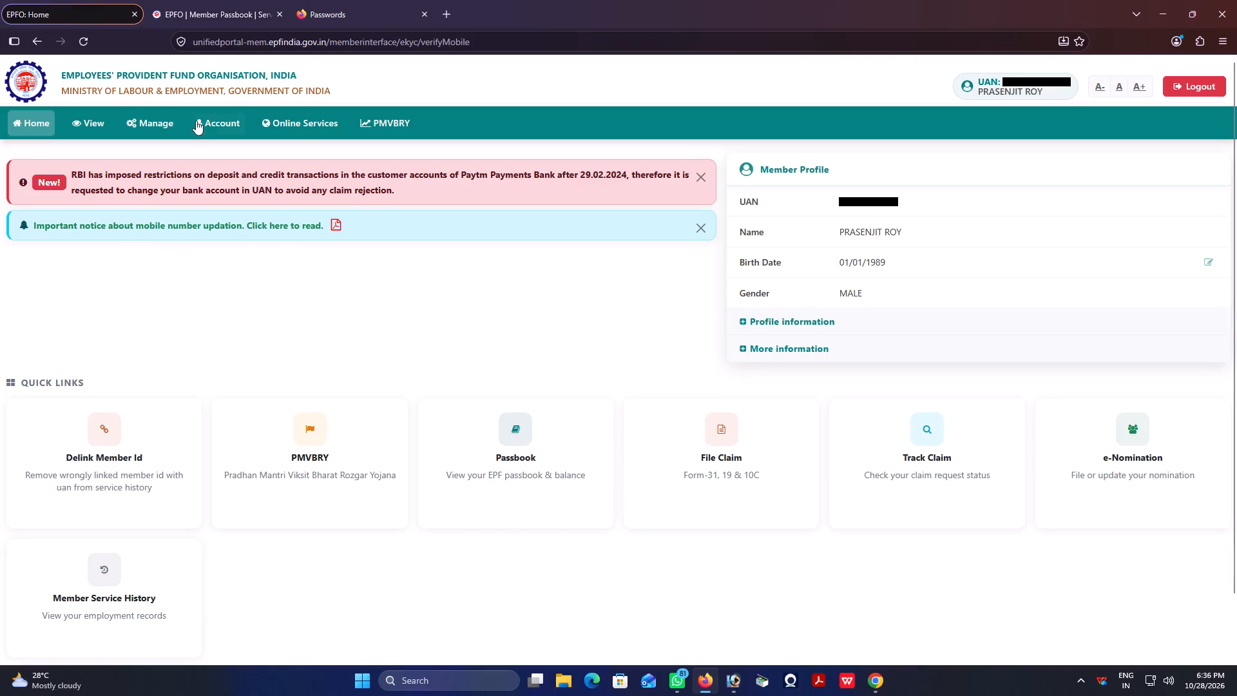
click(173, 124)
click(172, 259)
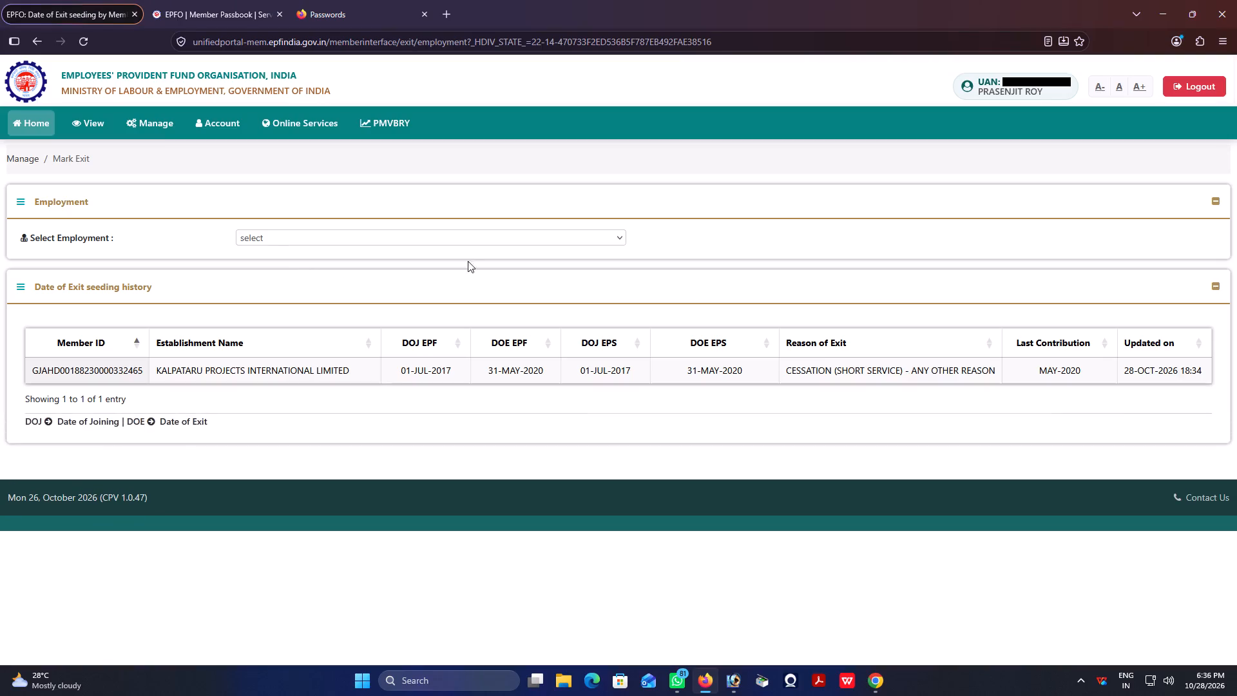
click(287, 237)
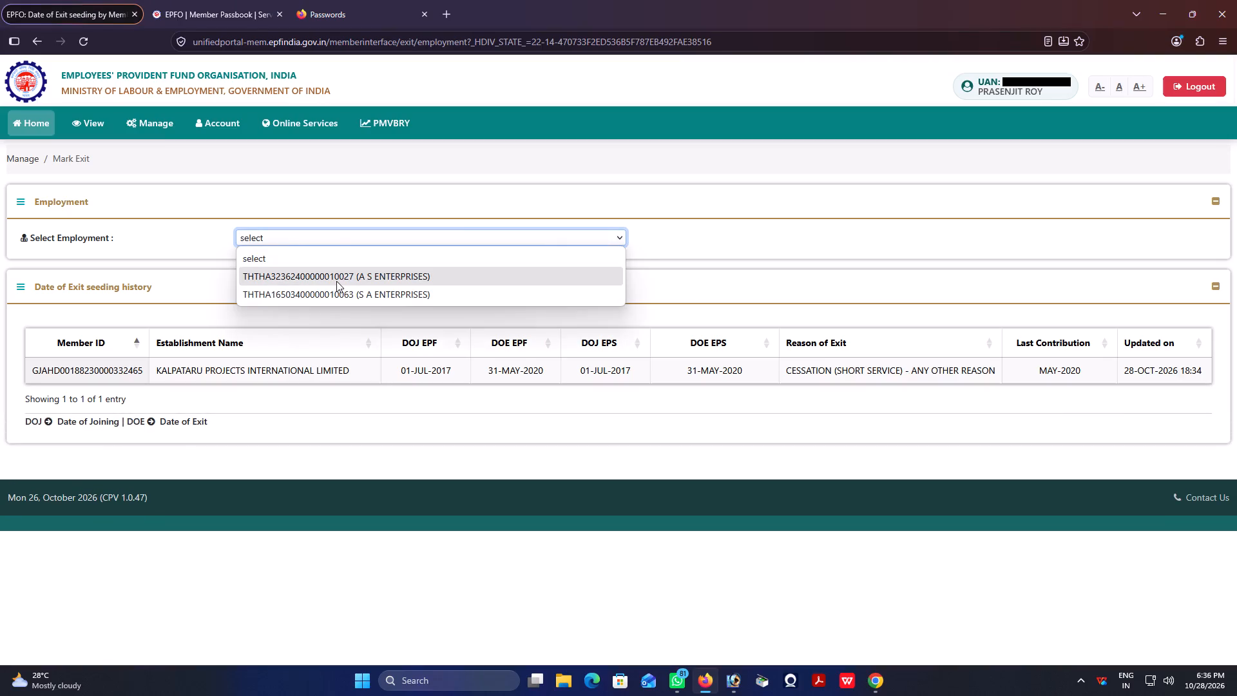
click(235, 12)
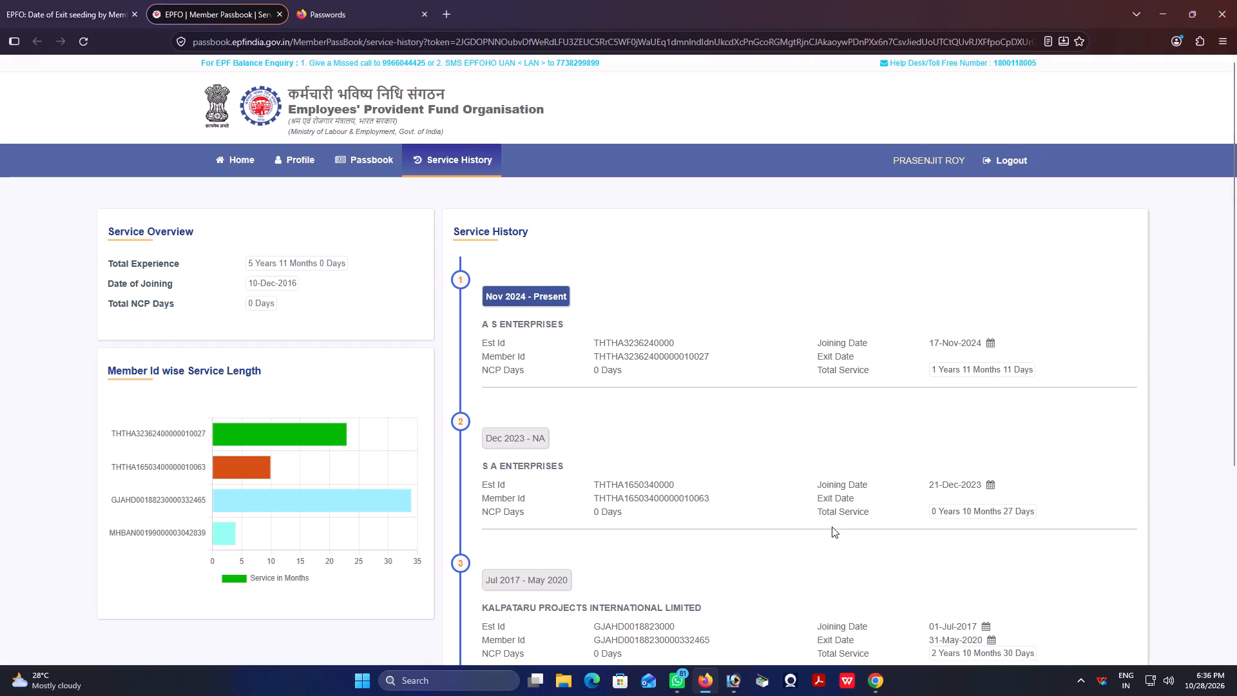
scroll(915, 521, down, 1)
click(90, 3)
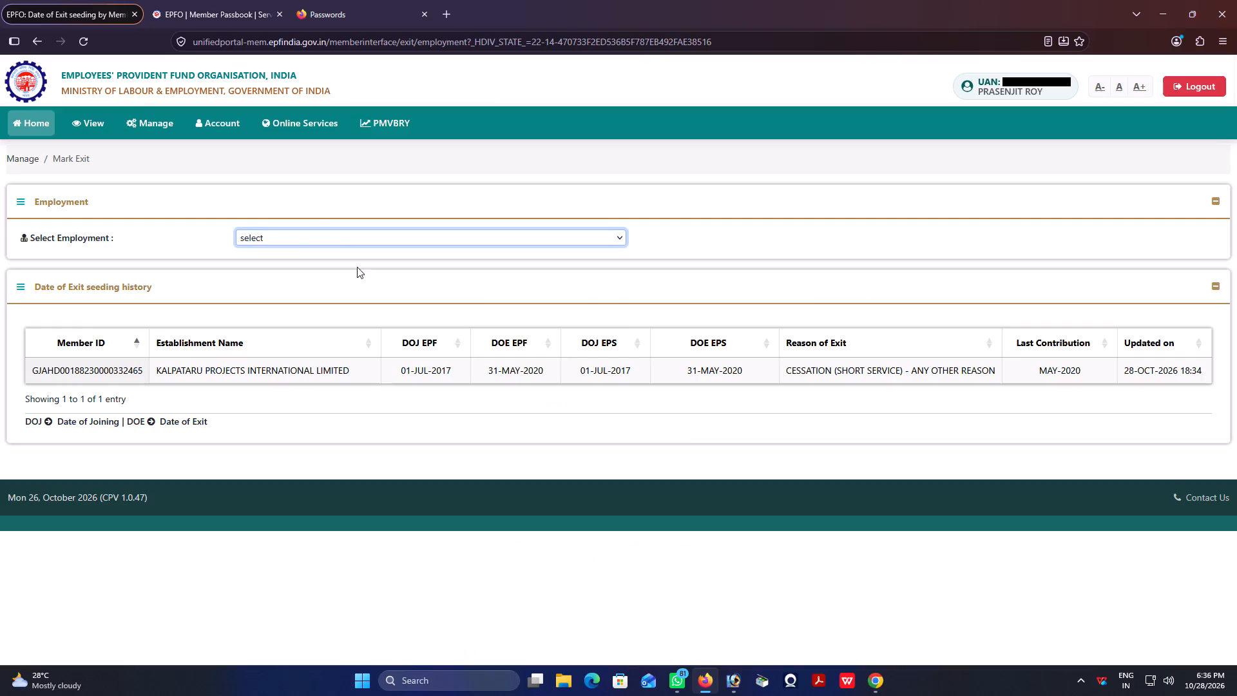
click(313, 235)
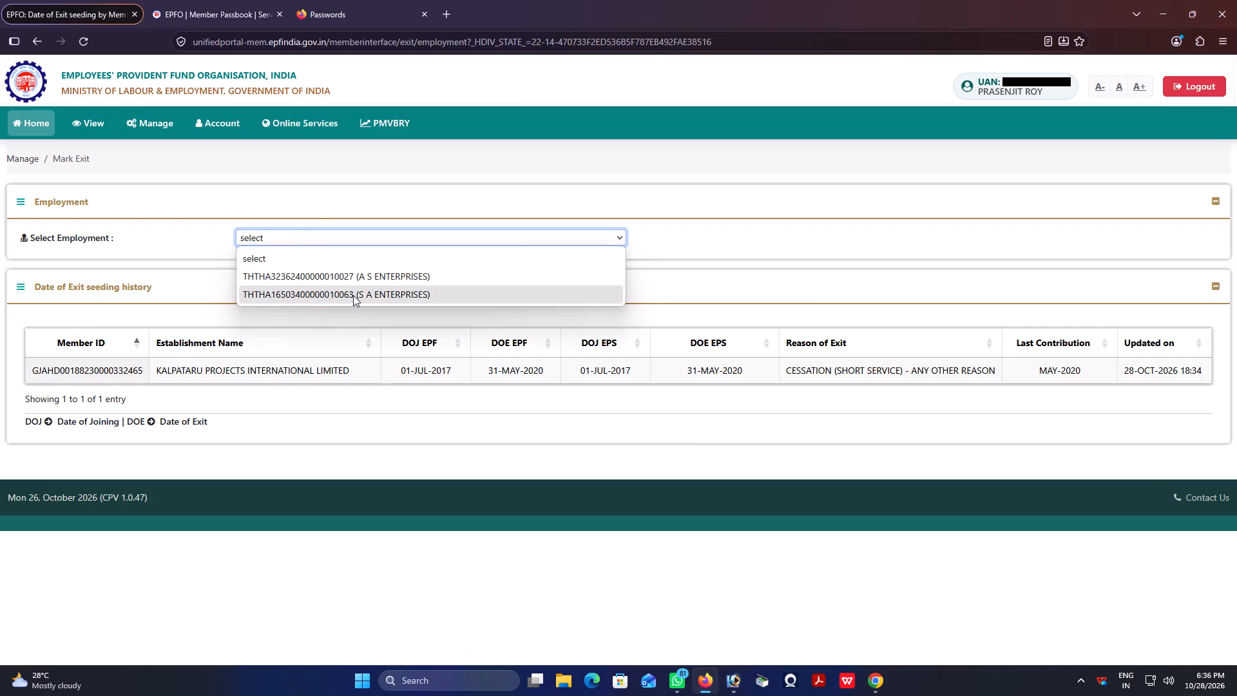
click(353, 295)
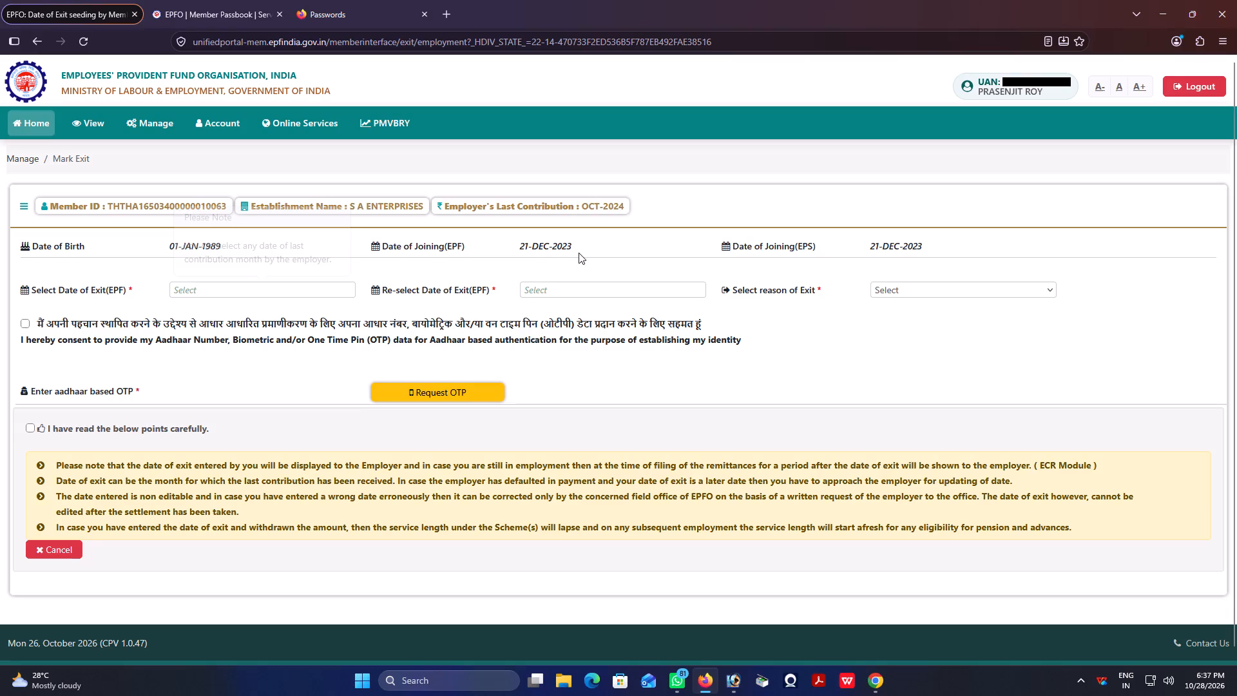
Set both EPF date of exit fields to 31-October-2024 and the reason of exit to Cessation (Short Service) - Any other reason.
click(244, 294)
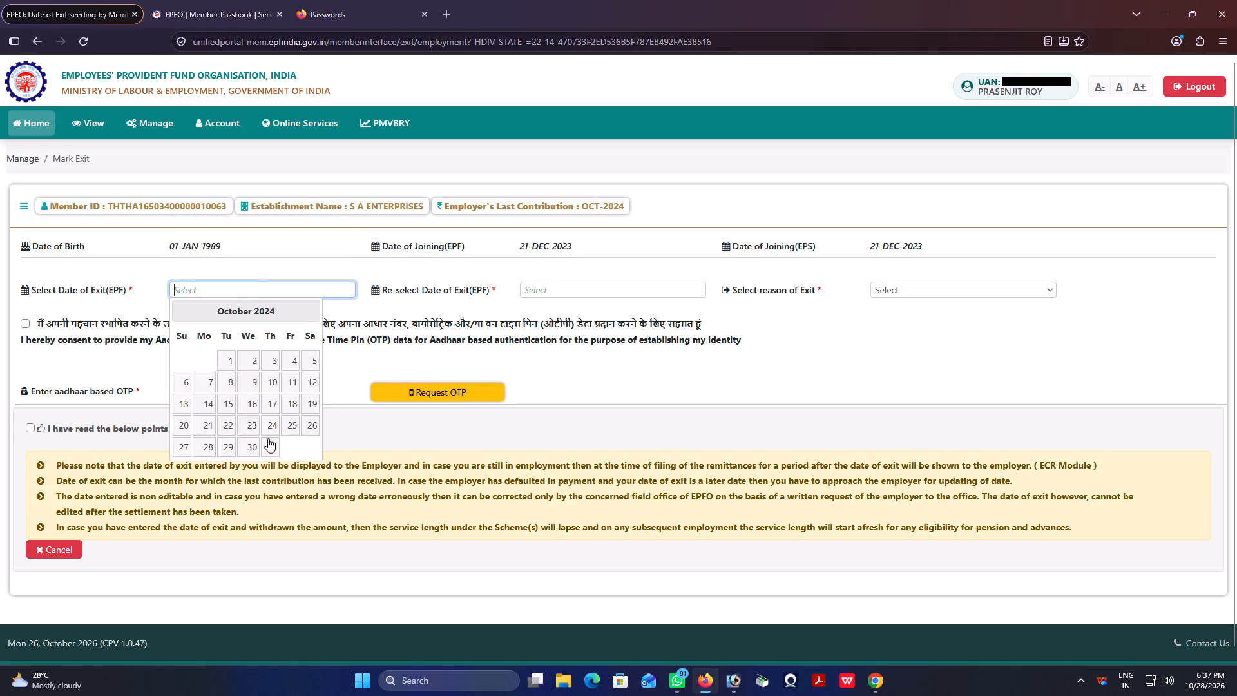
click(274, 448)
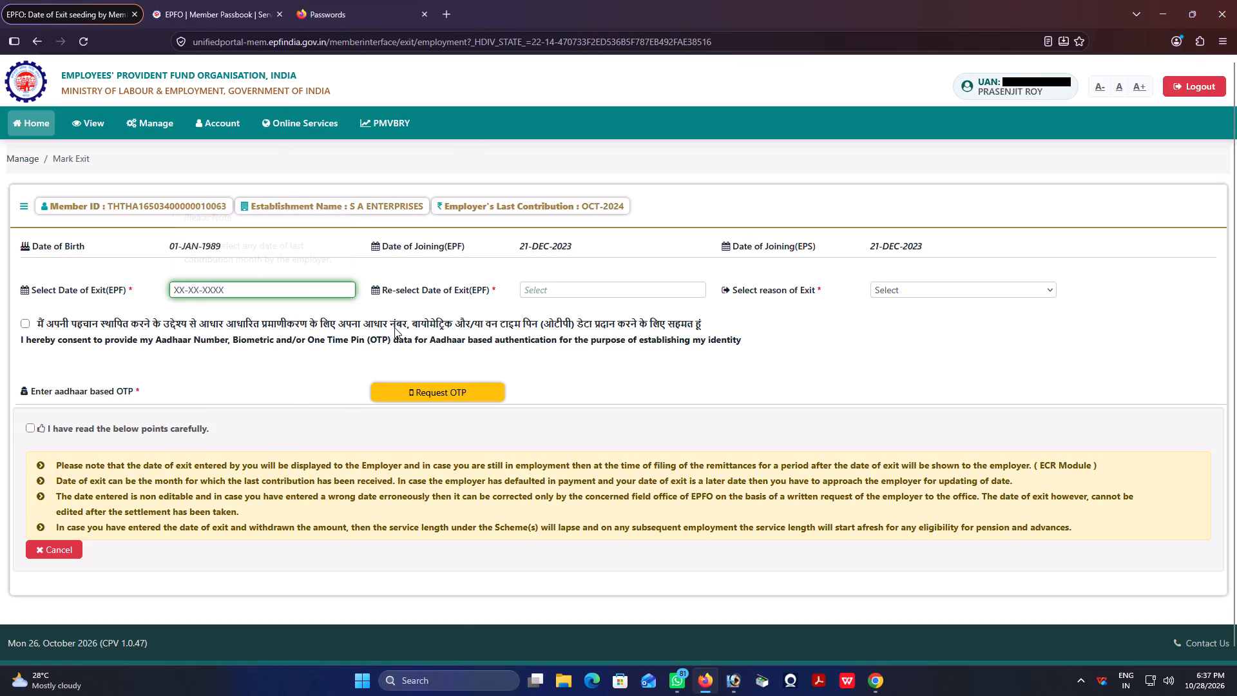
click(549, 289)
click(625, 448)
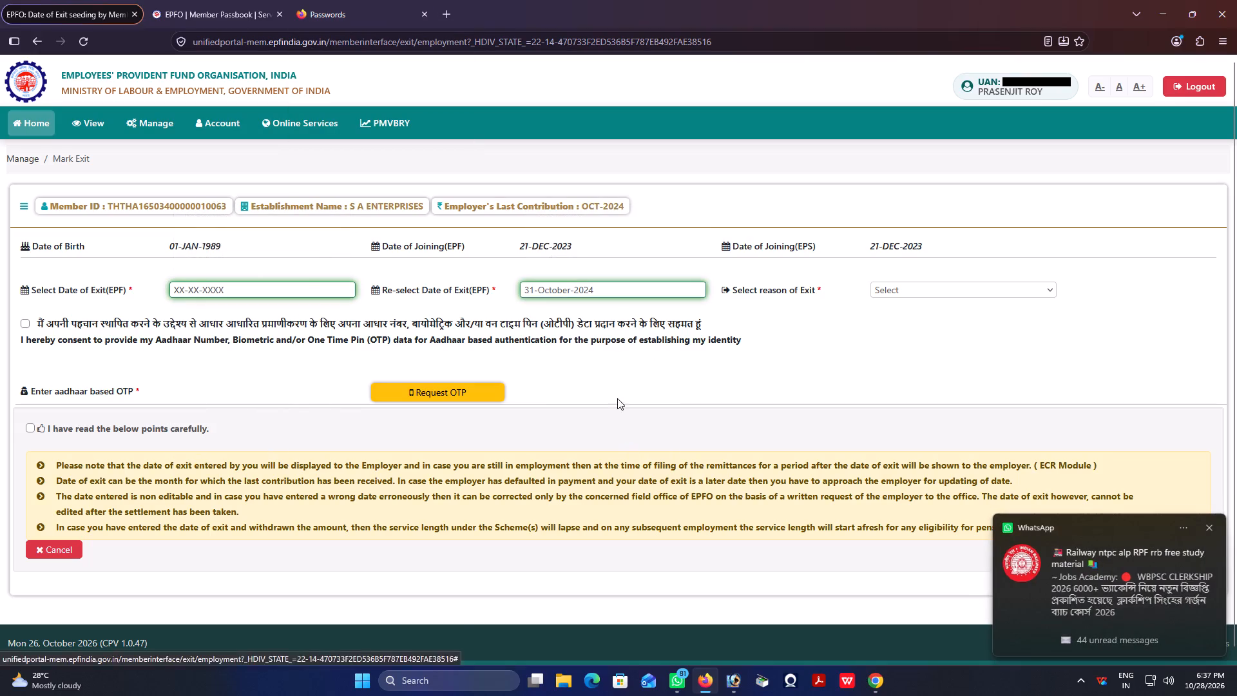
click(202, 8)
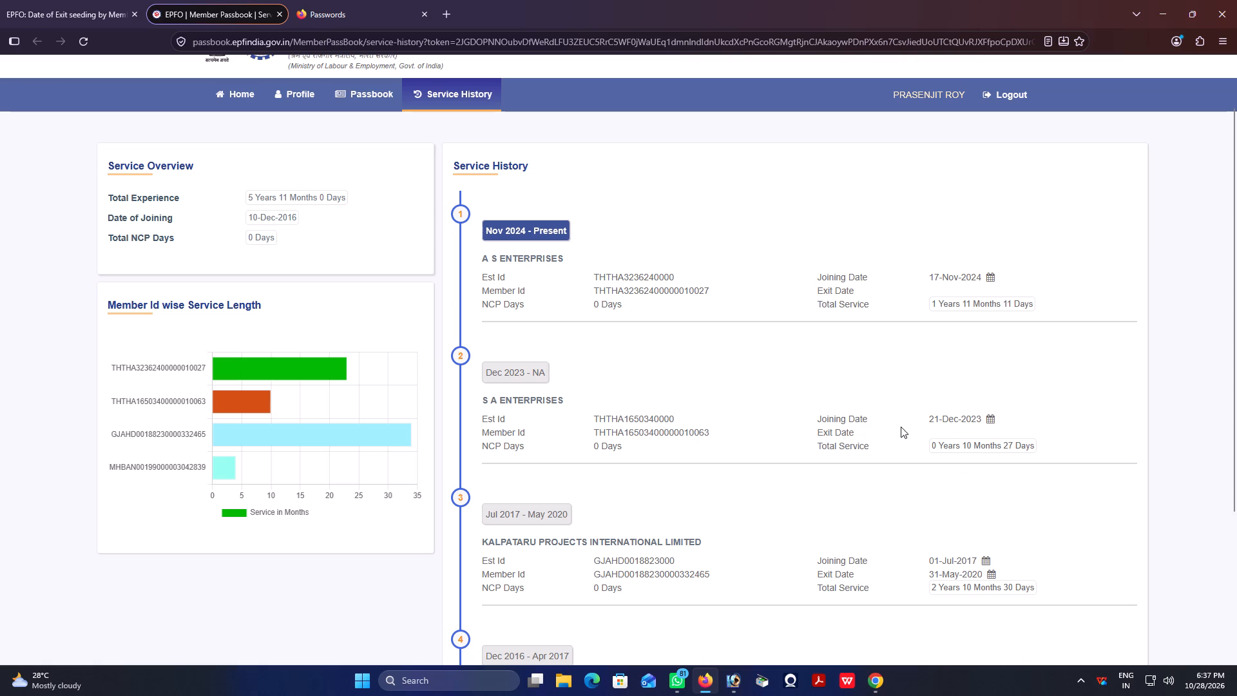
click(51, 8)
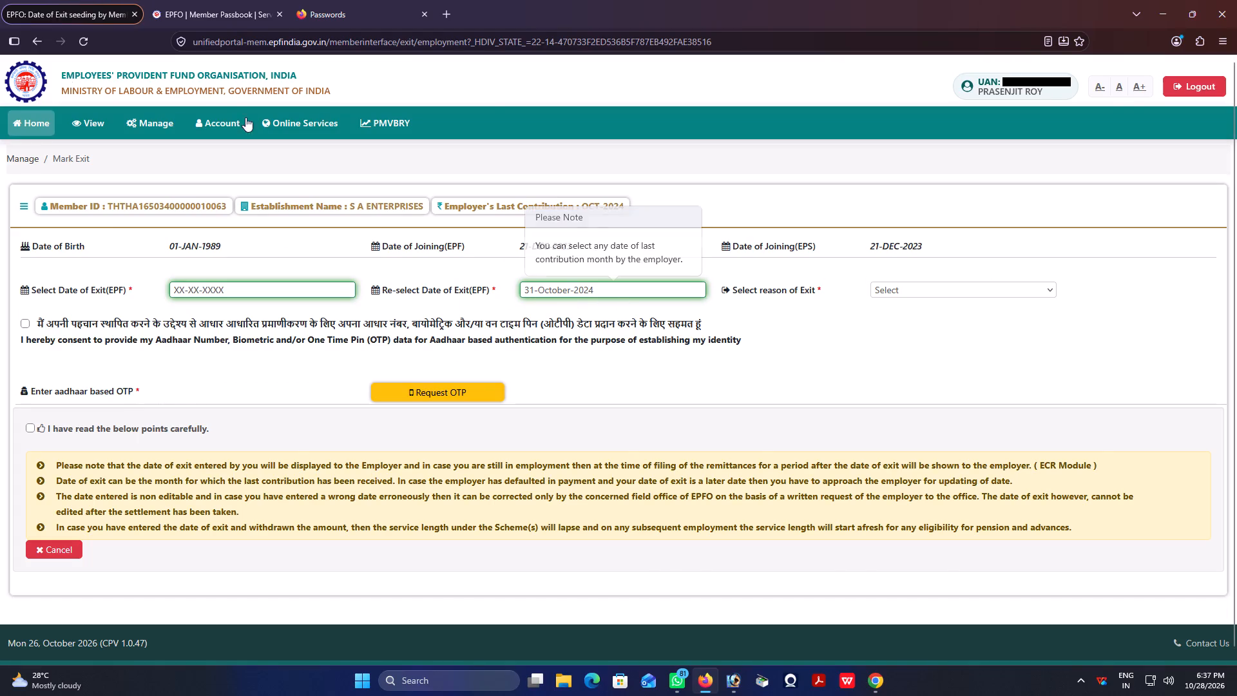
click(217, 22)
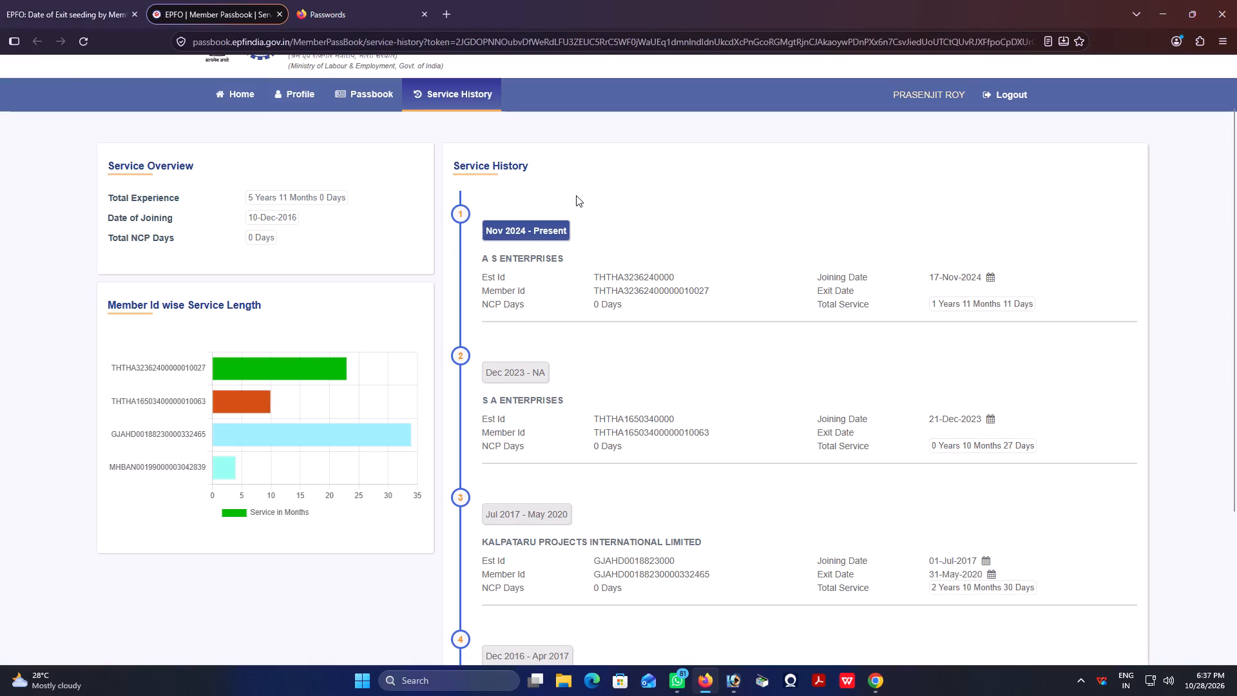
click(58, 0)
scroll(847, 315, down, 2)
click(891, 276)
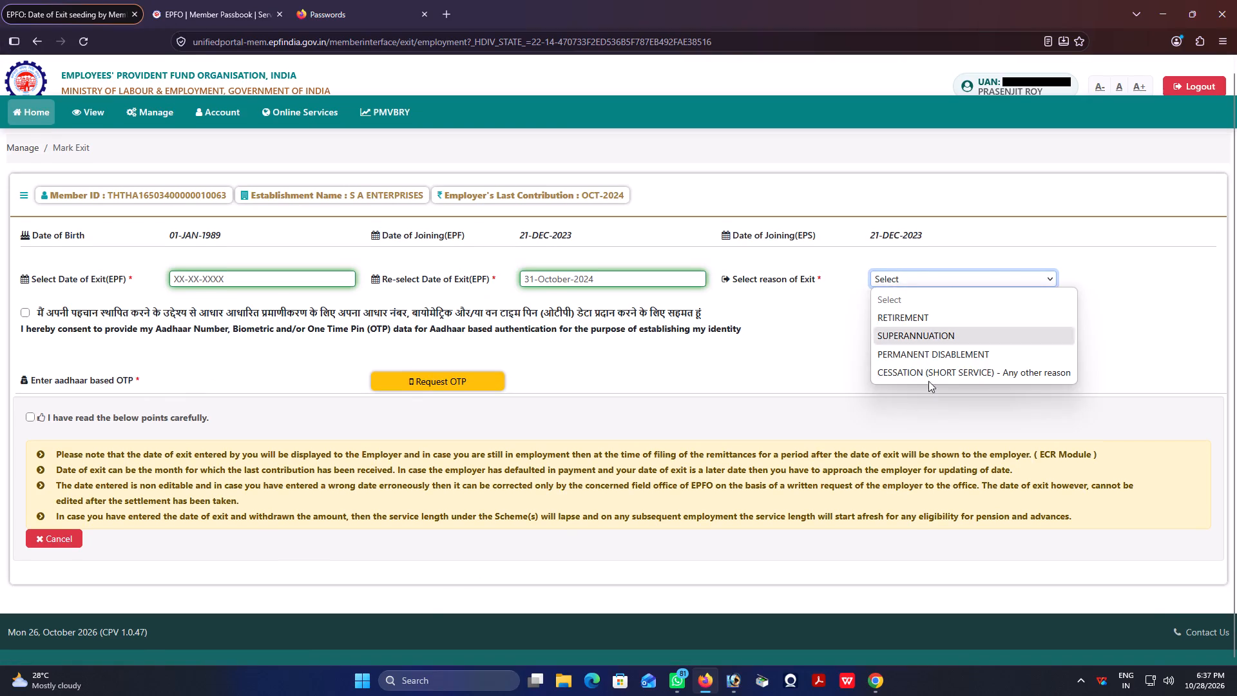
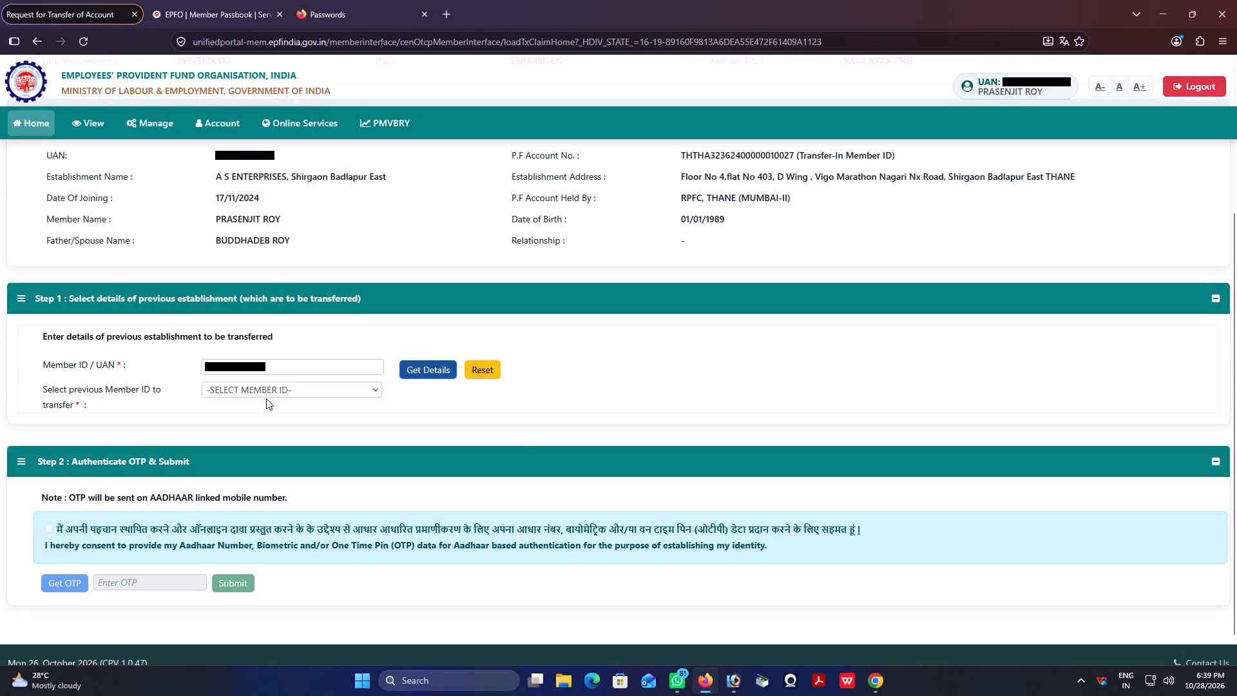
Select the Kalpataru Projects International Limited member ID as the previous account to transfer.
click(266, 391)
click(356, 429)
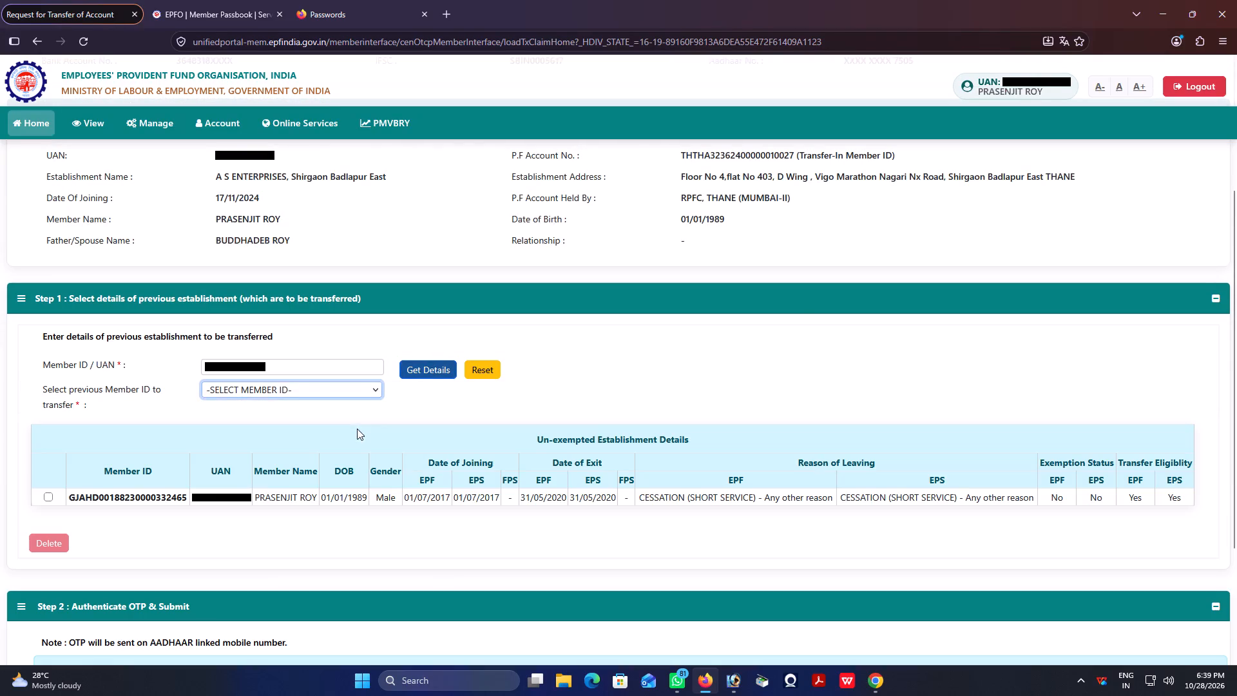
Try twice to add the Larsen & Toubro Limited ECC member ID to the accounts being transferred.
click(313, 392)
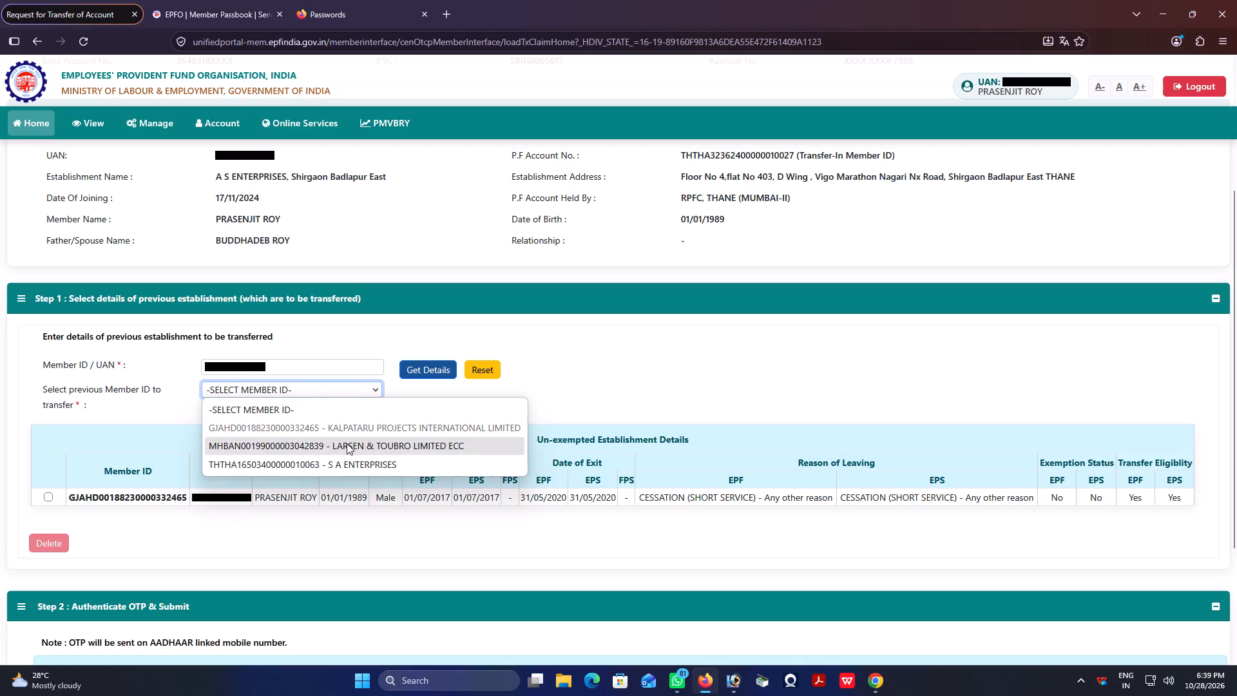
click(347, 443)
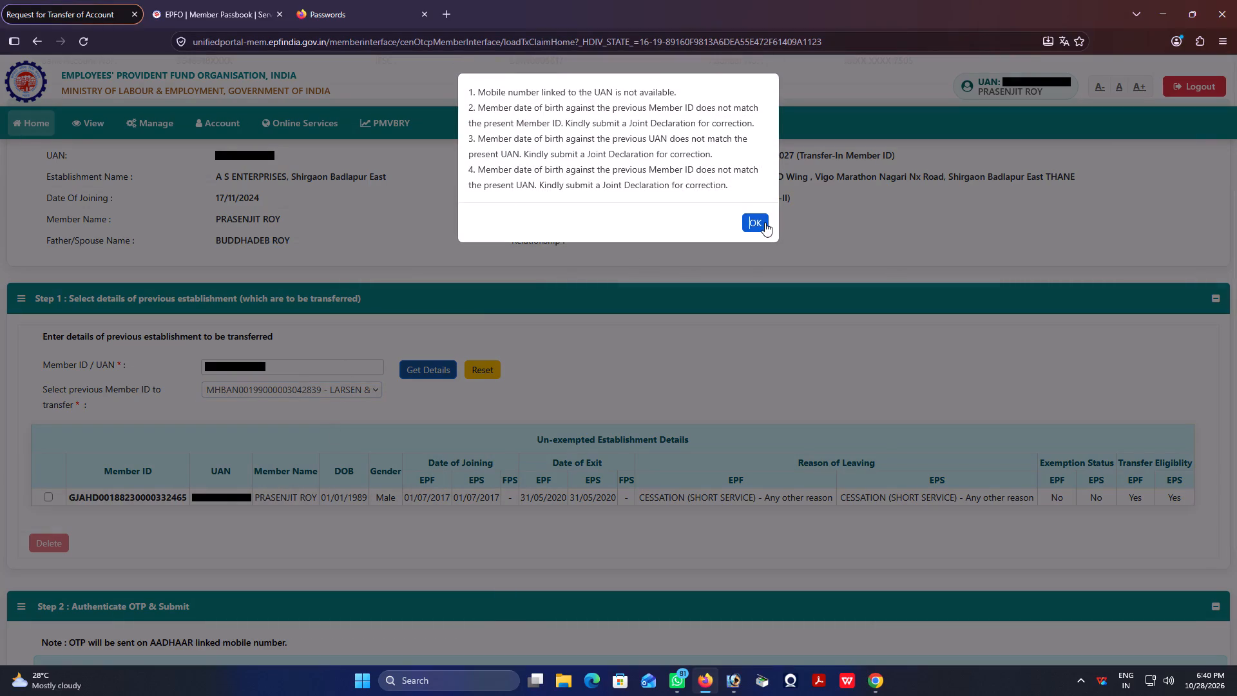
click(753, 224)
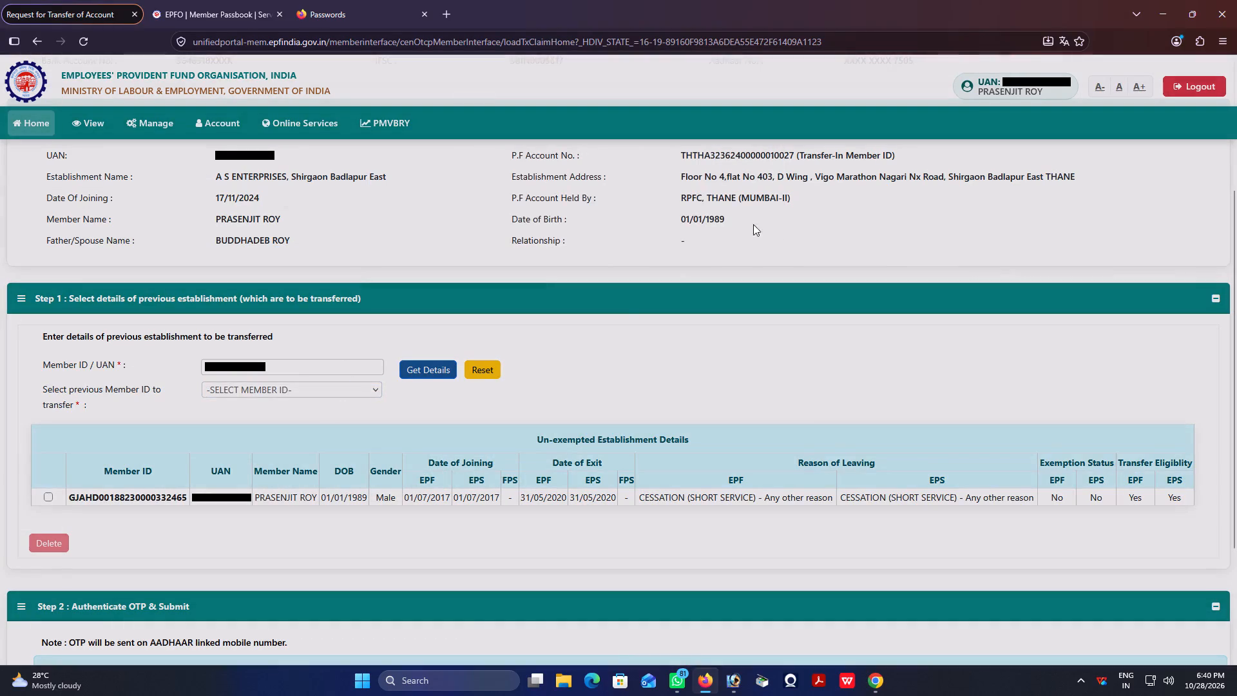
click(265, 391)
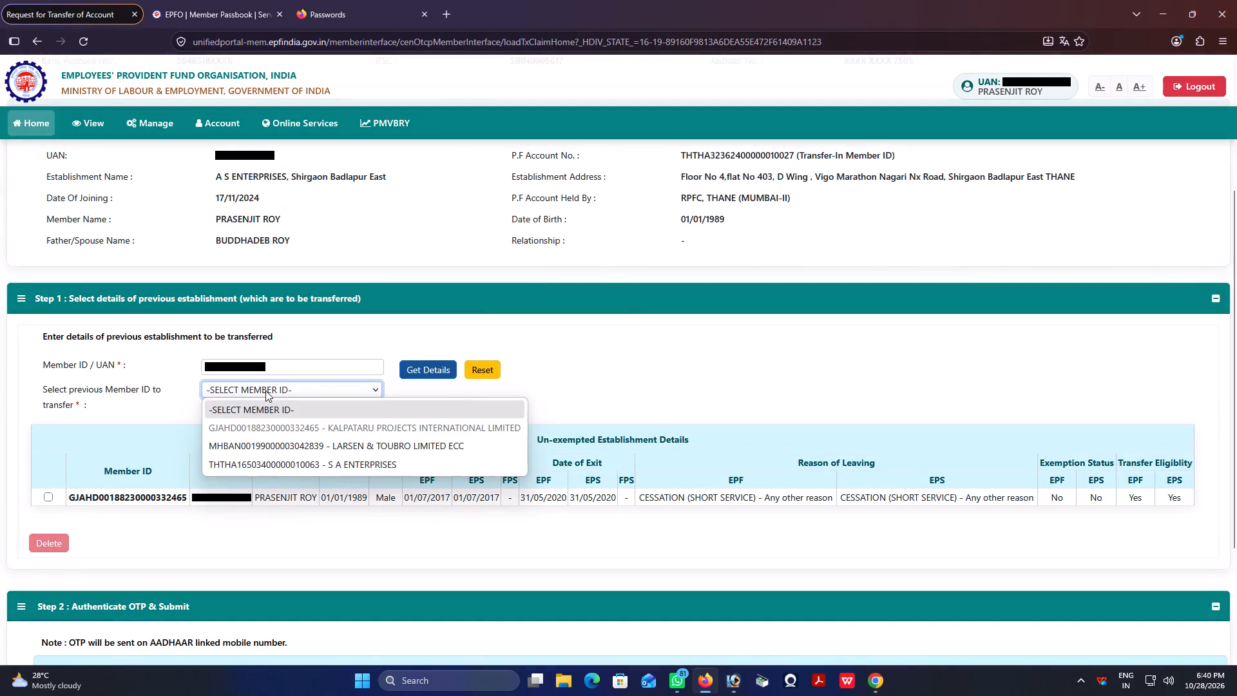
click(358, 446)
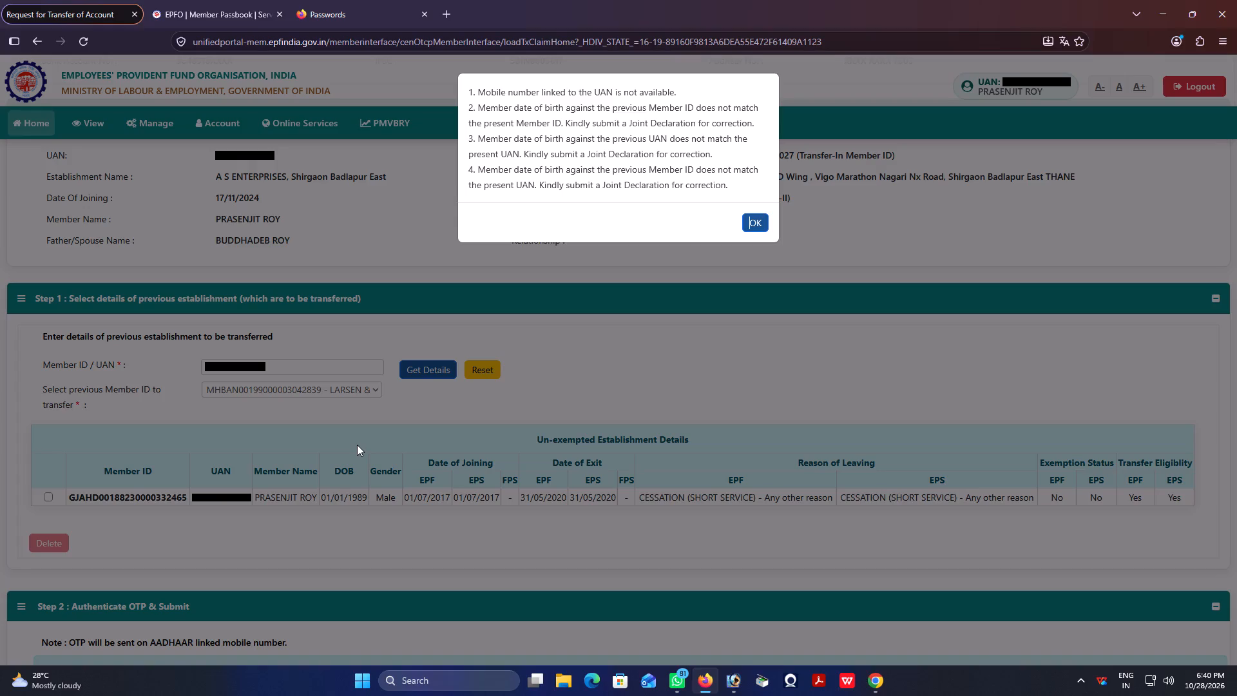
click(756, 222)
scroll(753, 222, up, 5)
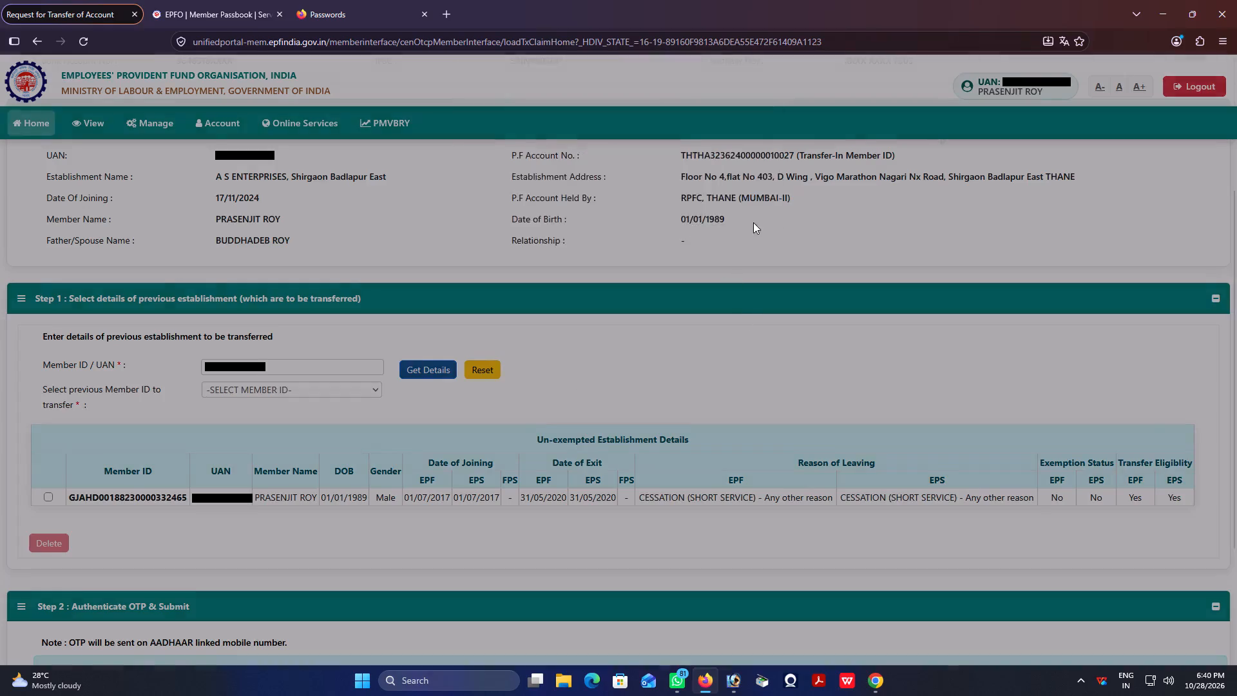
Return to the member home page and reopen the Request for Transfer of Account form.
click(39, 121)
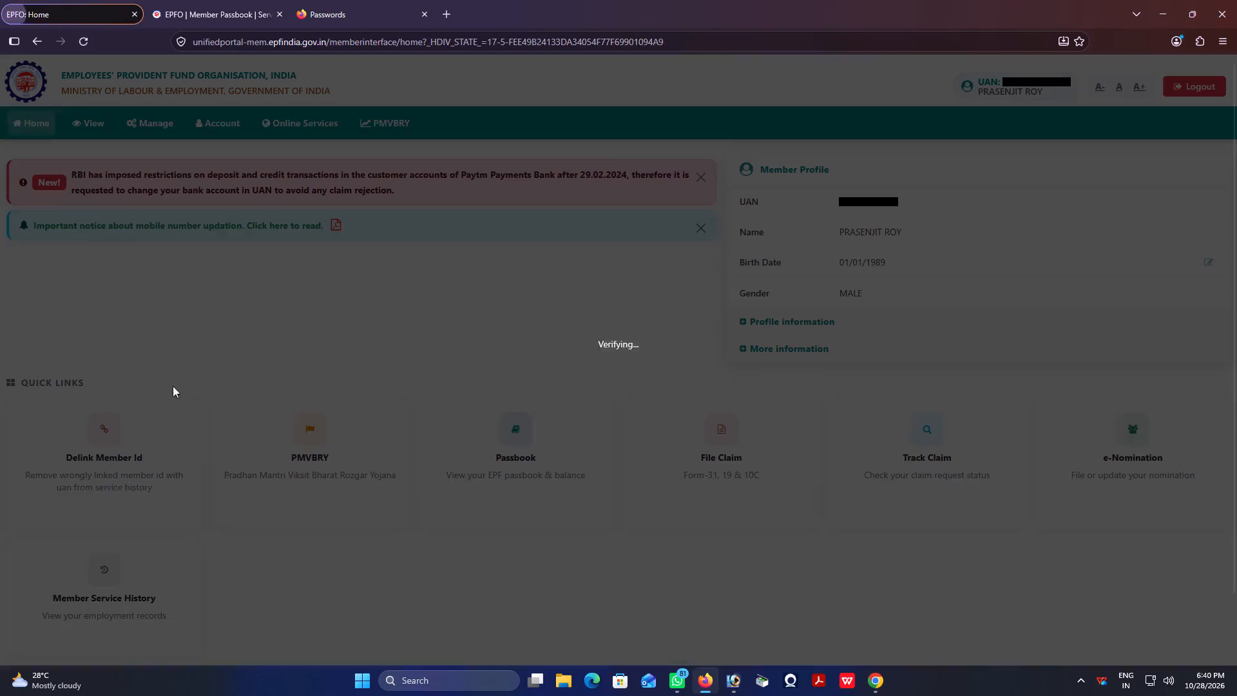
scroll(130, 358, down, 5)
scroll(176, 304, up, 7)
click(146, 118)
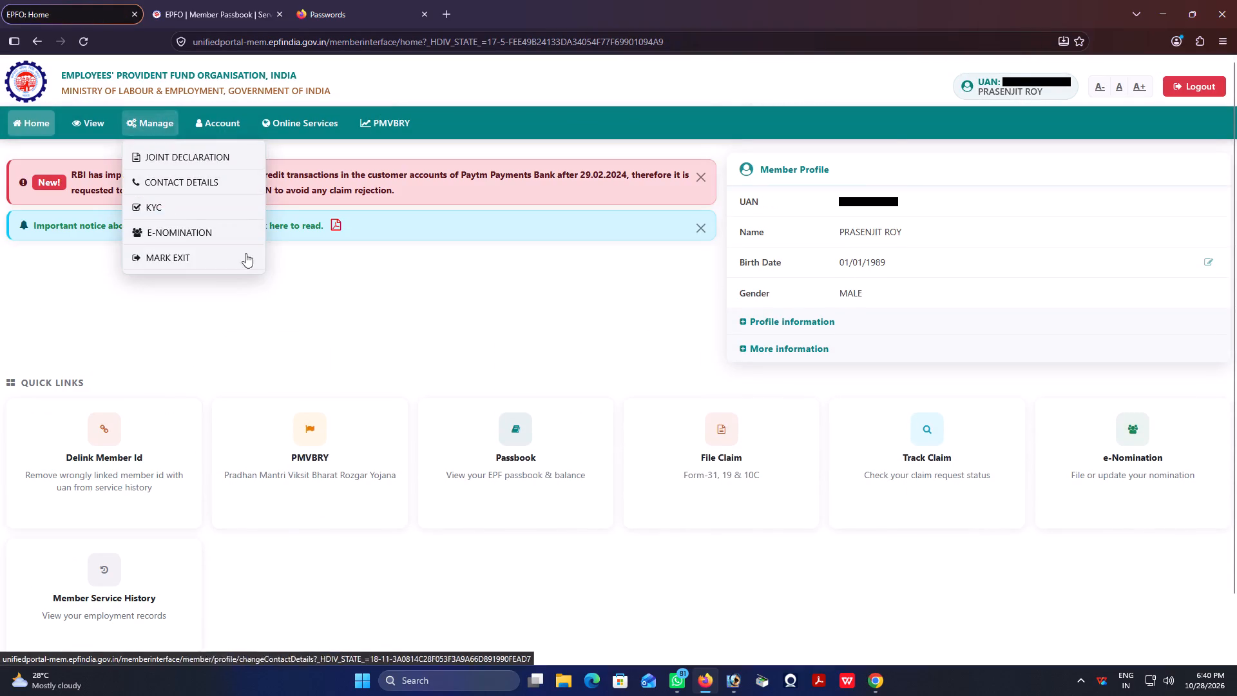
click(363, 327)
click(291, 114)
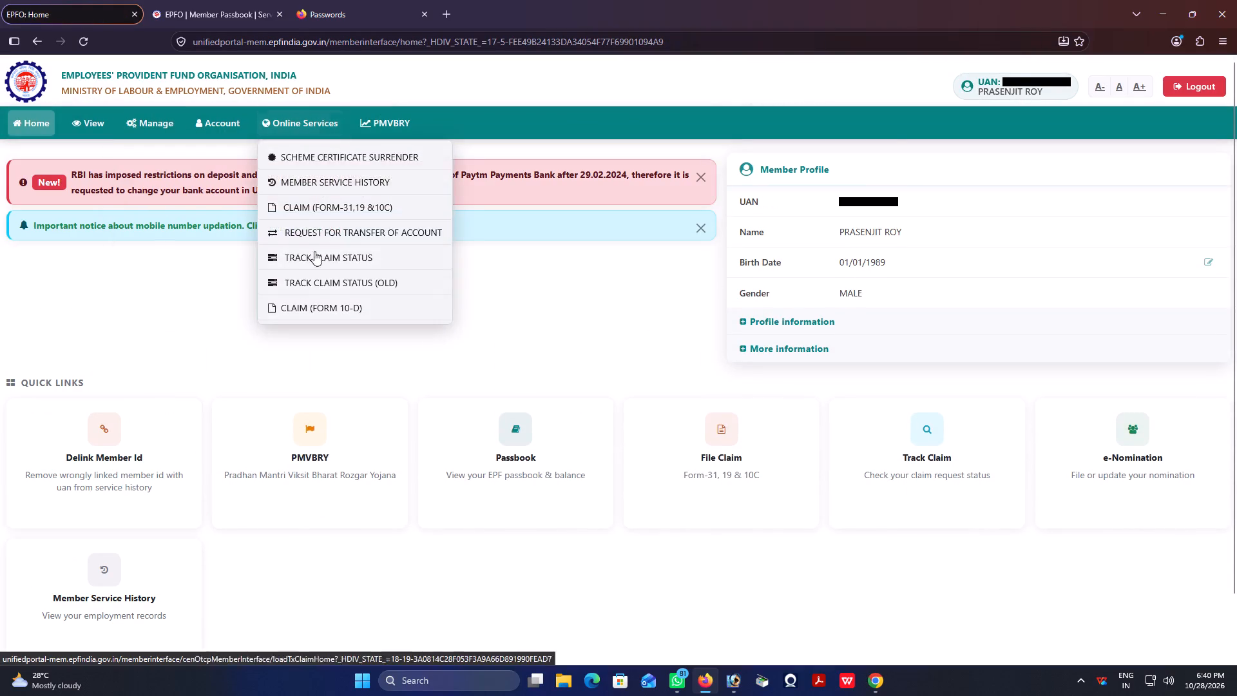
click(327, 226)
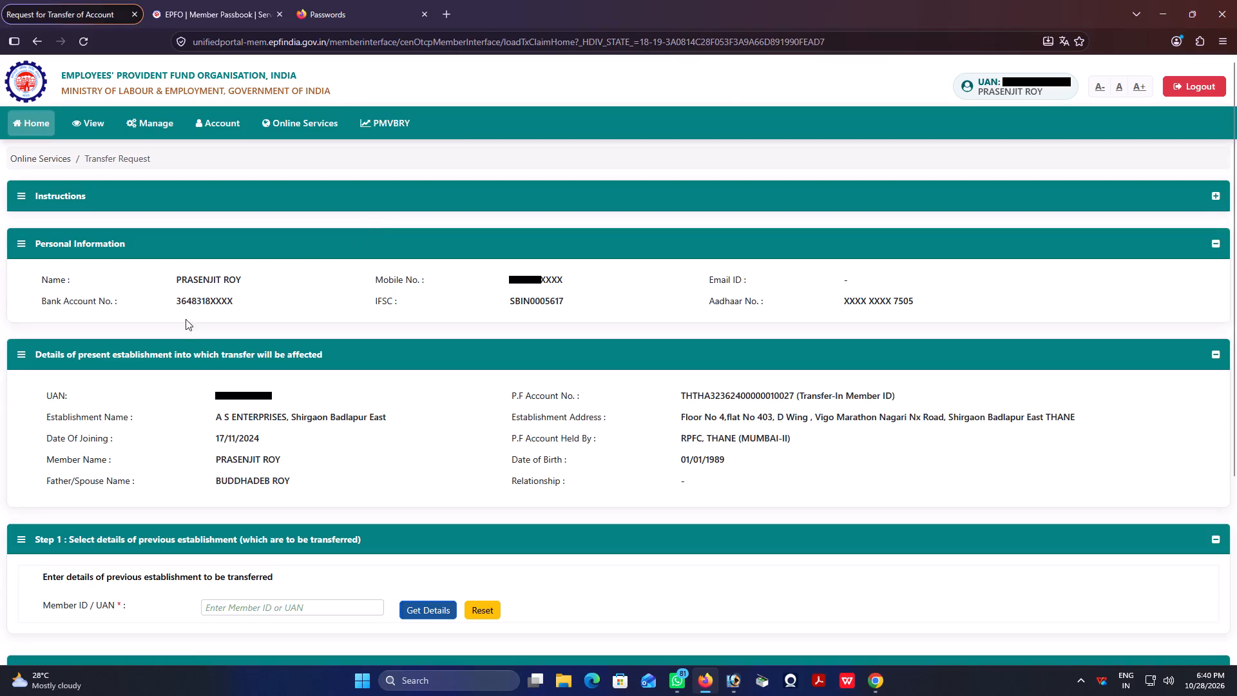
Switch to the member passbook site and view the 2026-2027 passbook for the Kalpataru Projects member ID.
click(217, 8)
scroll(333, 256, up, 6)
click(352, 159)
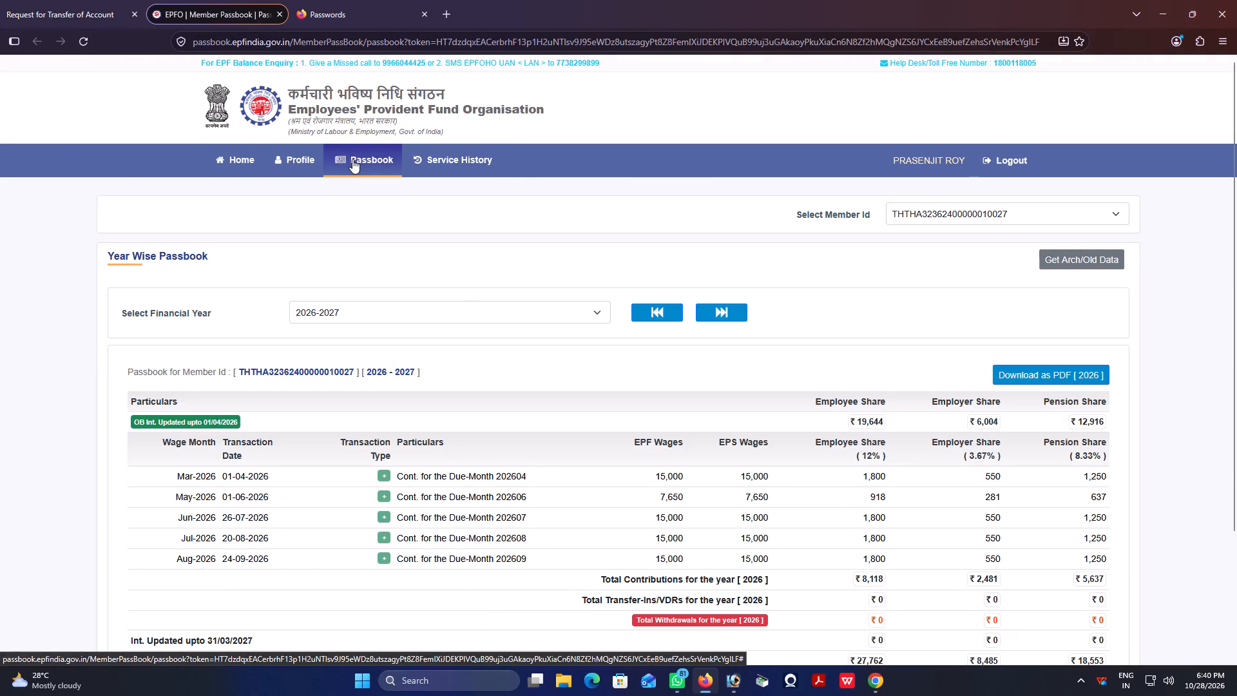
click(956, 209)
scroll(958, 276, down, 2)
click(958, 275)
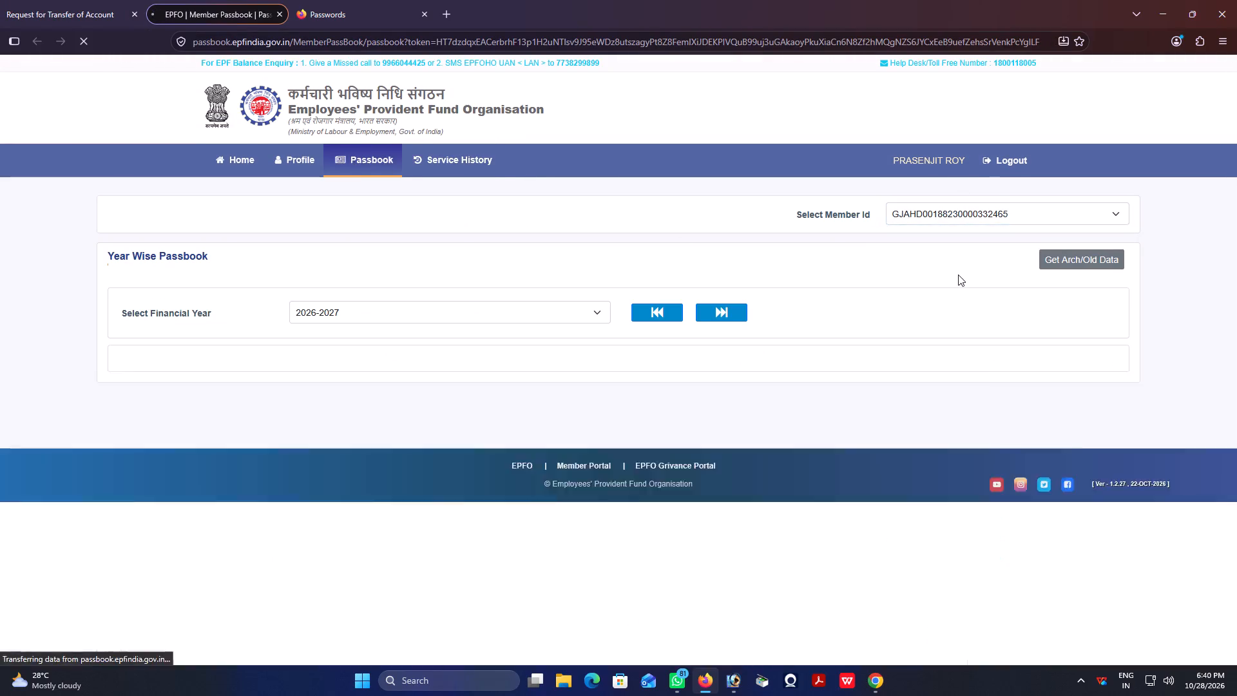
scroll(958, 275, down, 6)
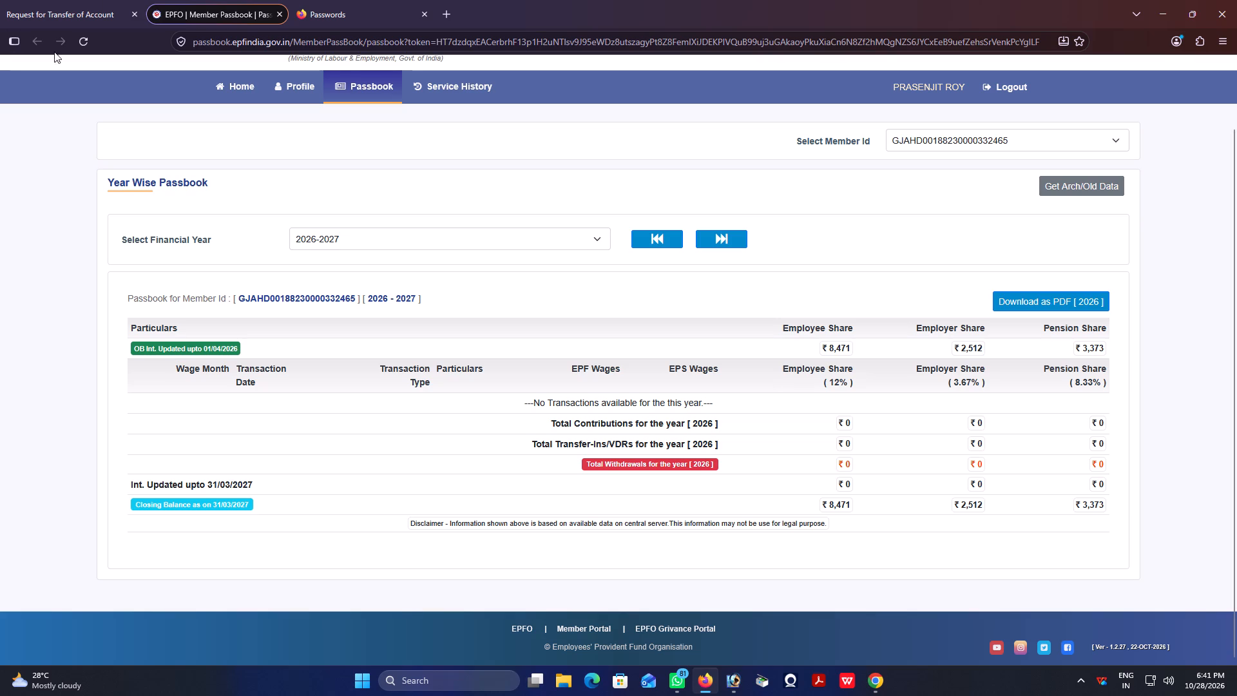
Check the transfer request page, then examine the employments and dates in the passbook site's service history.
click(73, 17)
scroll(508, 351, up, 7)
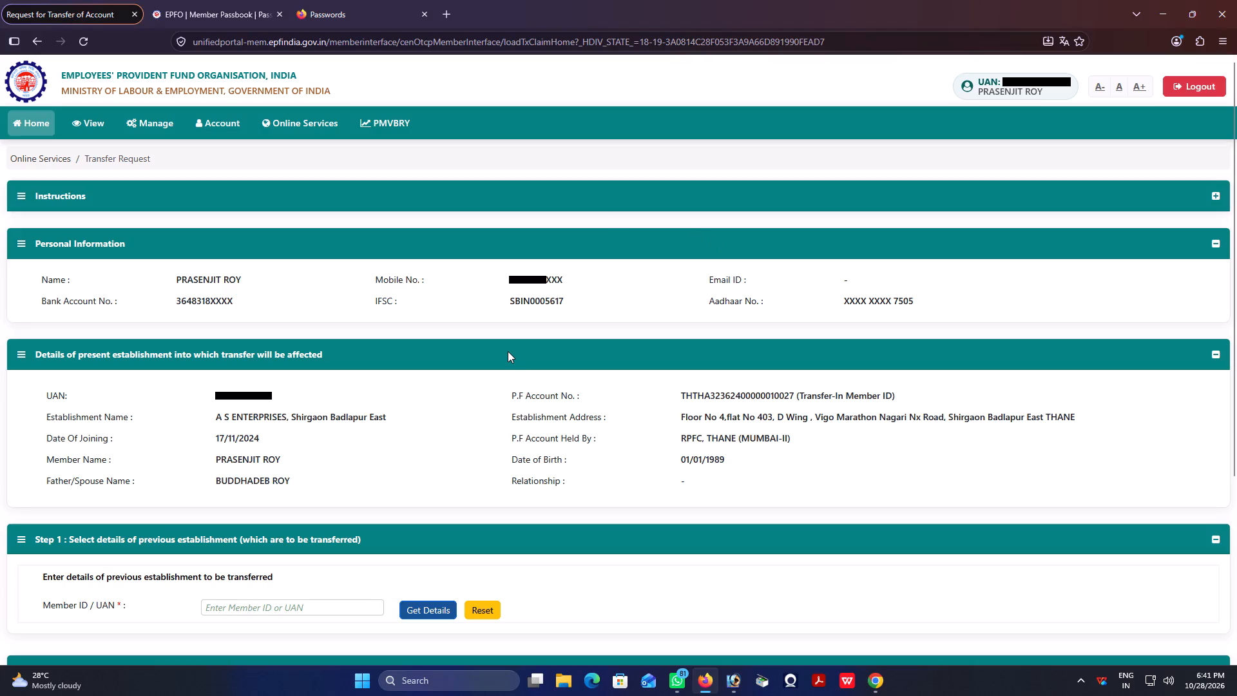
scroll(508, 351, up, 1)
click(233, 6)
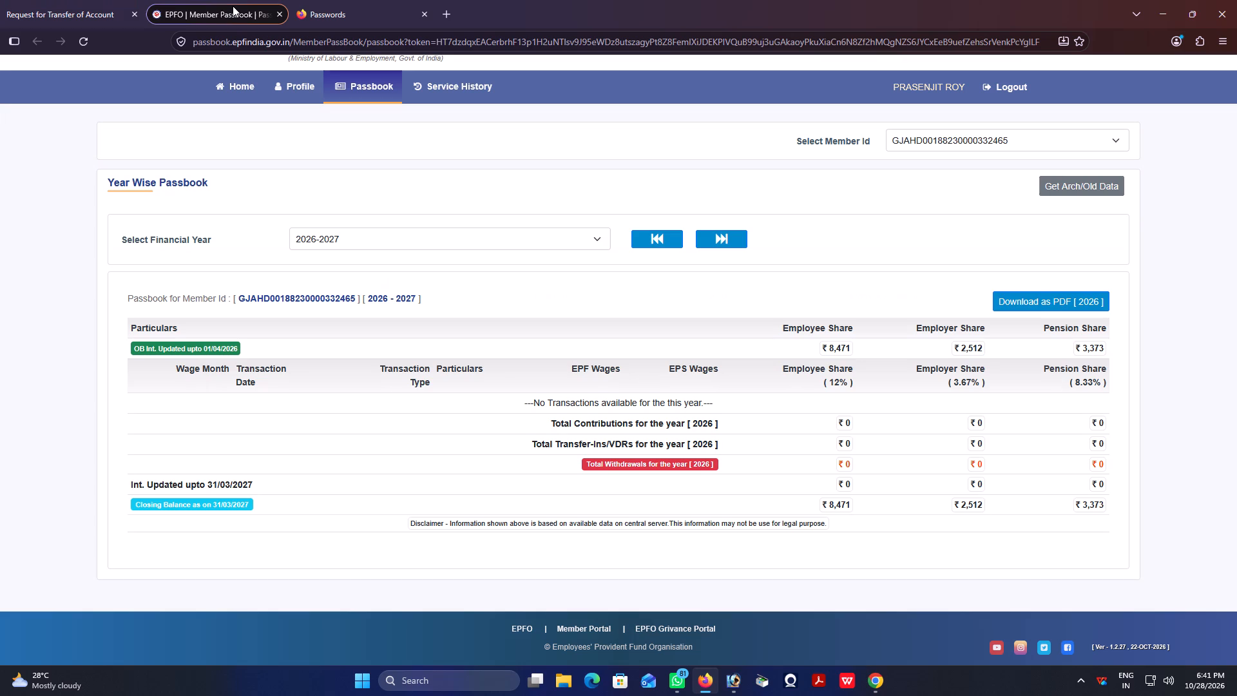
scroll(526, 288, up, 5)
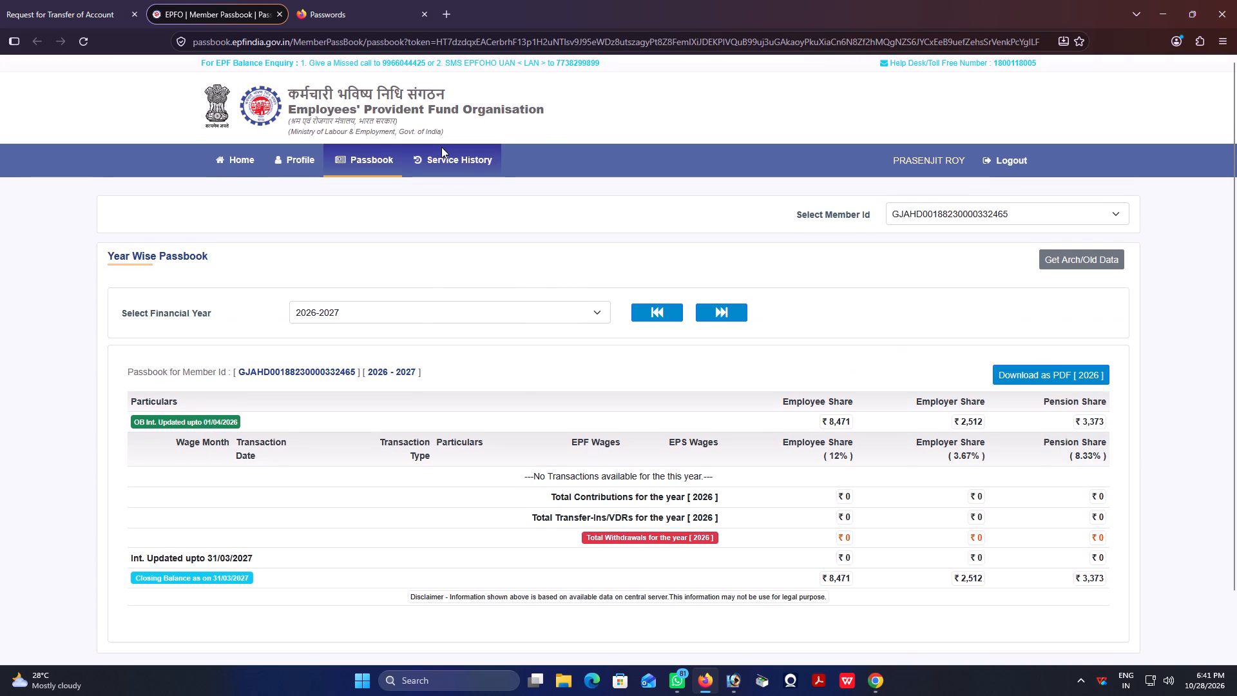
click(441, 147)
click(455, 159)
scroll(640, 342, down, 5)
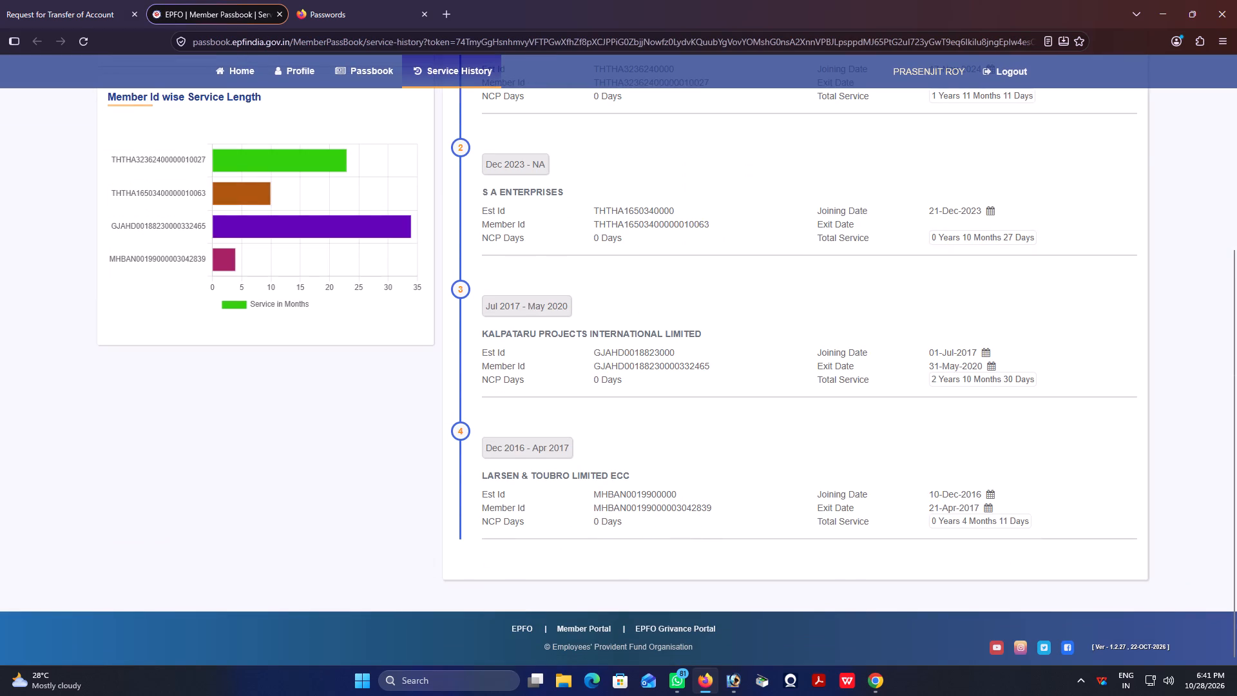
scroll(585, 190, up, 7)
Compare the member IDs offered for passbook viewing with the employments listed in the service history.
click(358, 167)
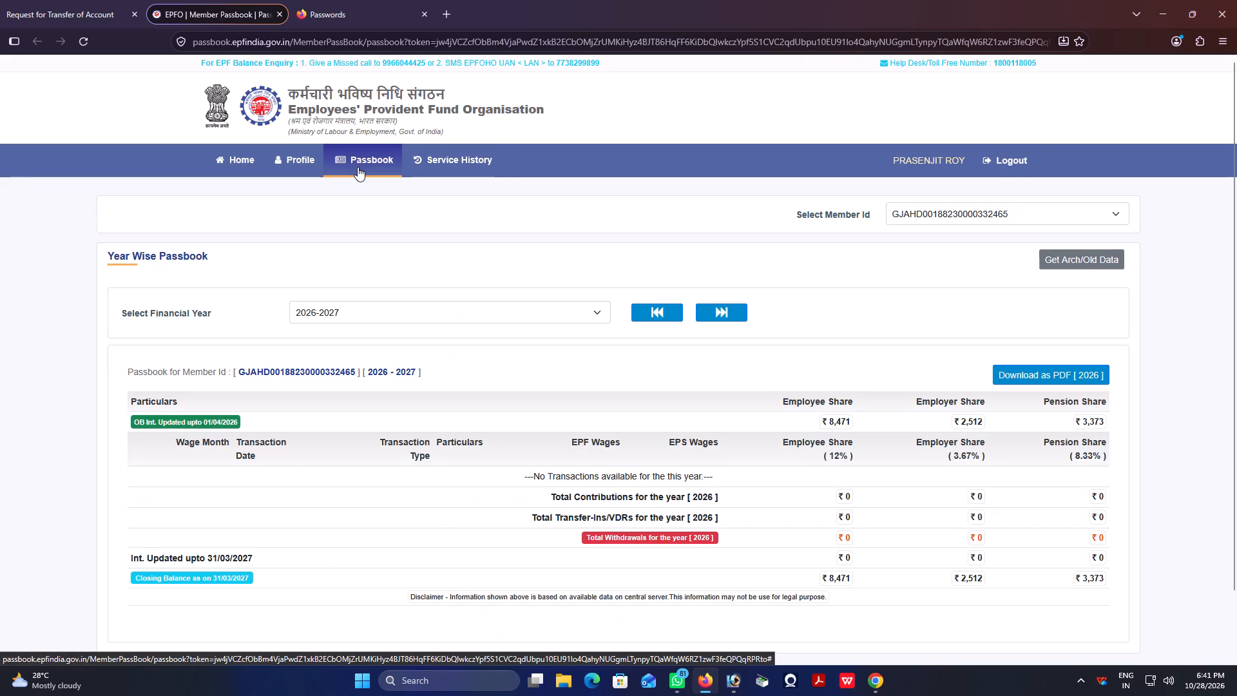
click(948, 214)
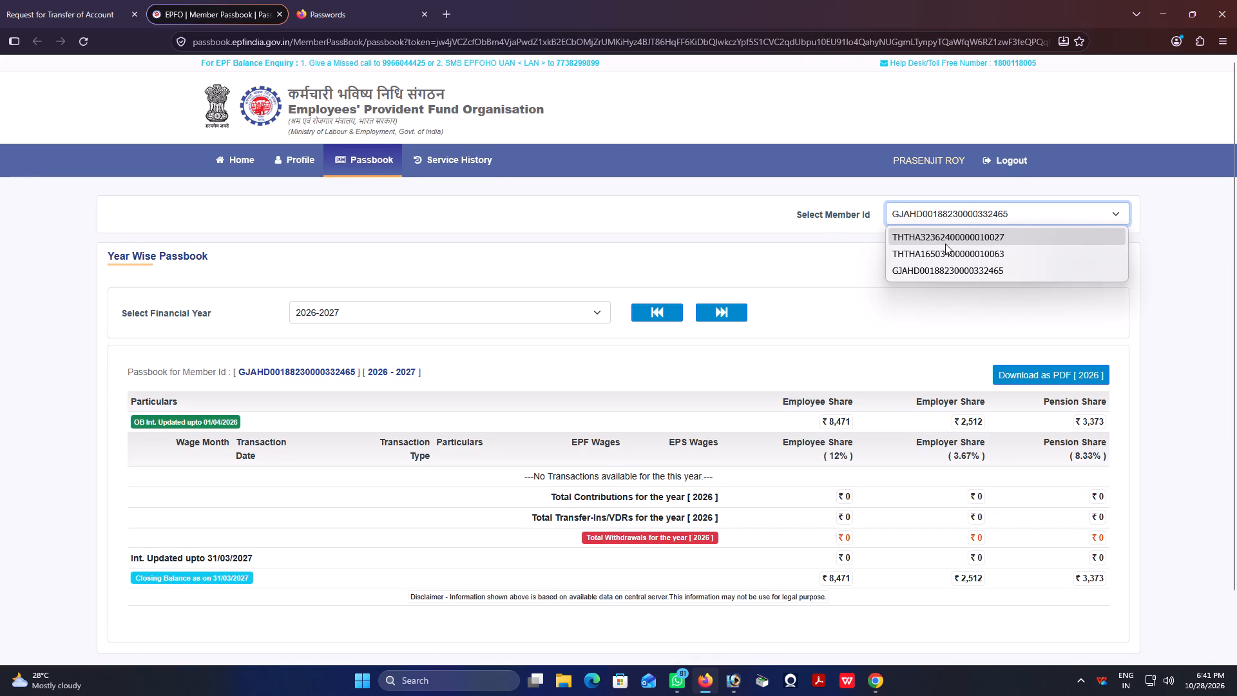
click(454, 159)
scroll(742, 503, down, 7)
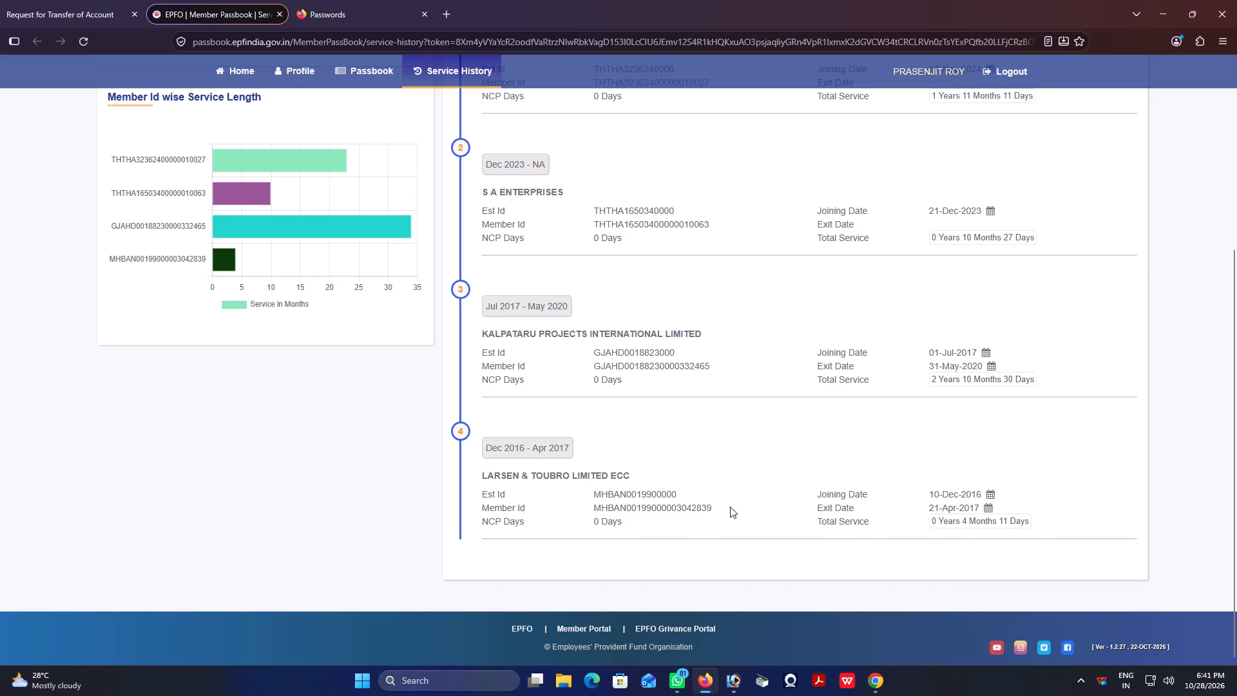
scroll(699, 400, up, 11)
click(368, 157)
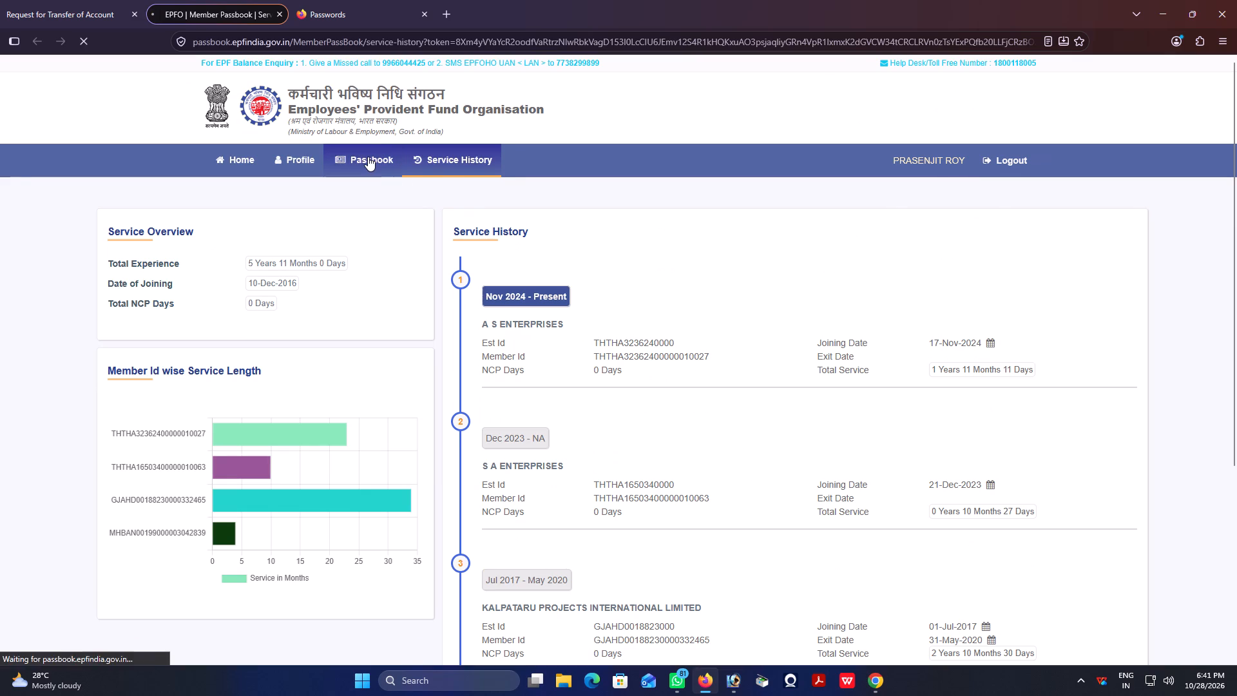
click(961, 213)
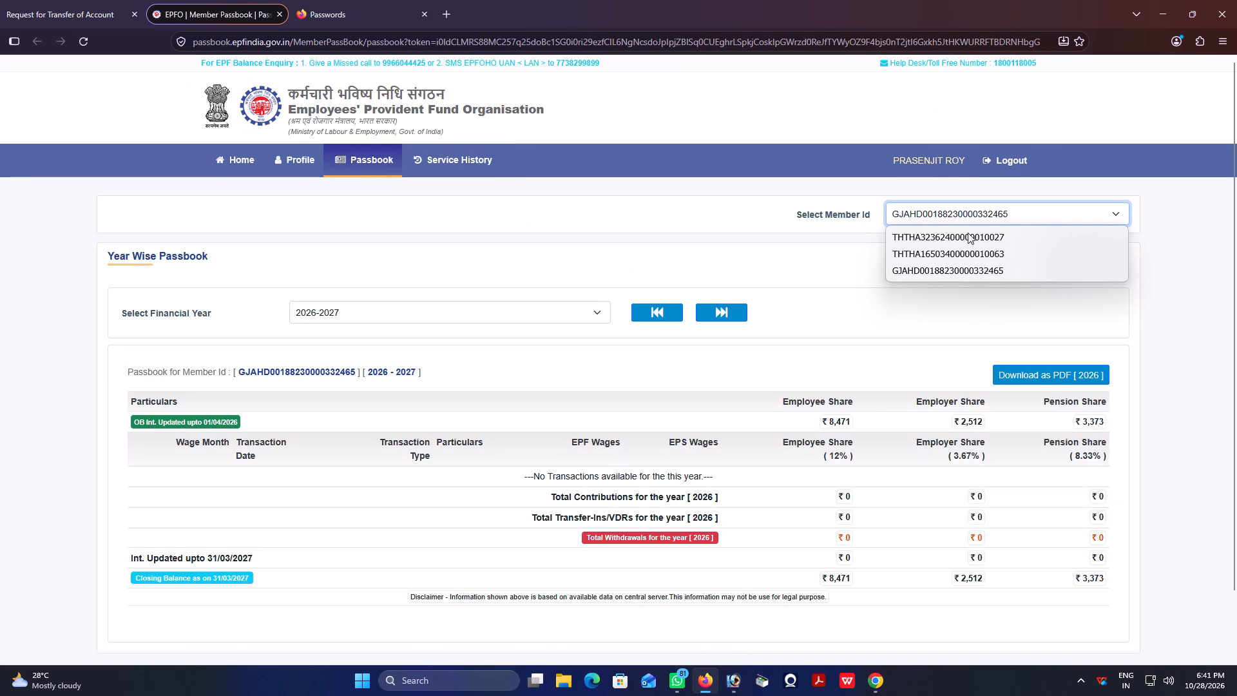
scroll(971, 260, up, 6)
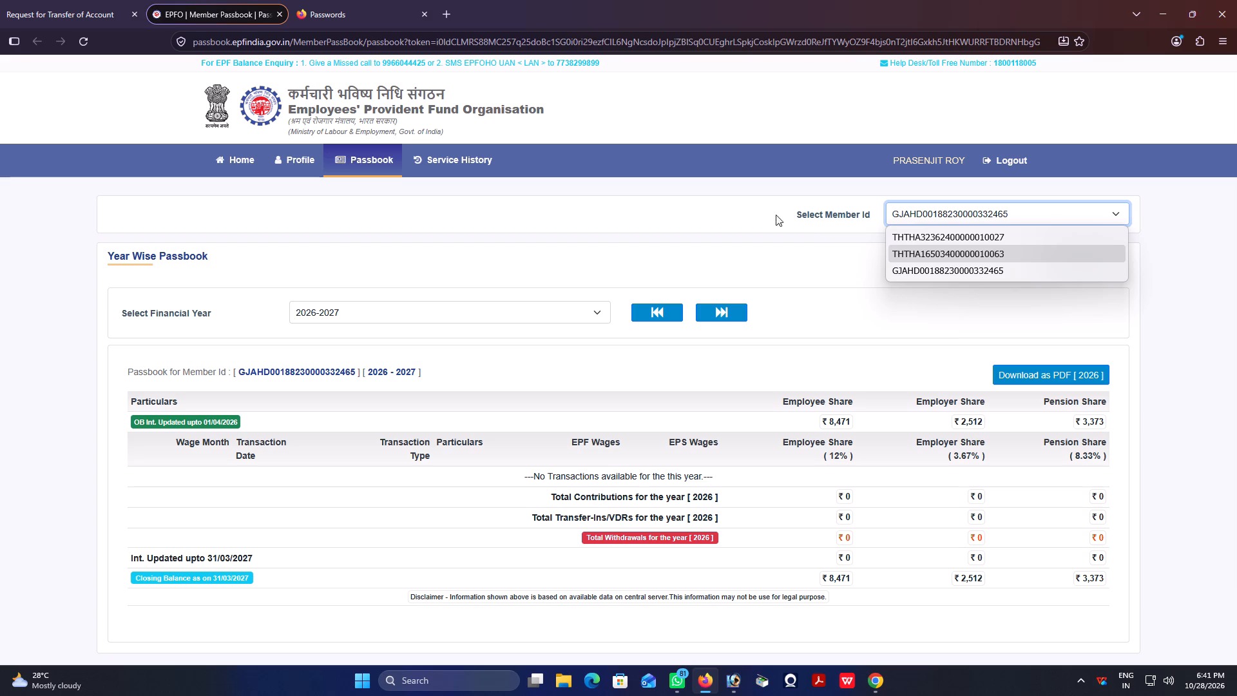
click(751, 210)
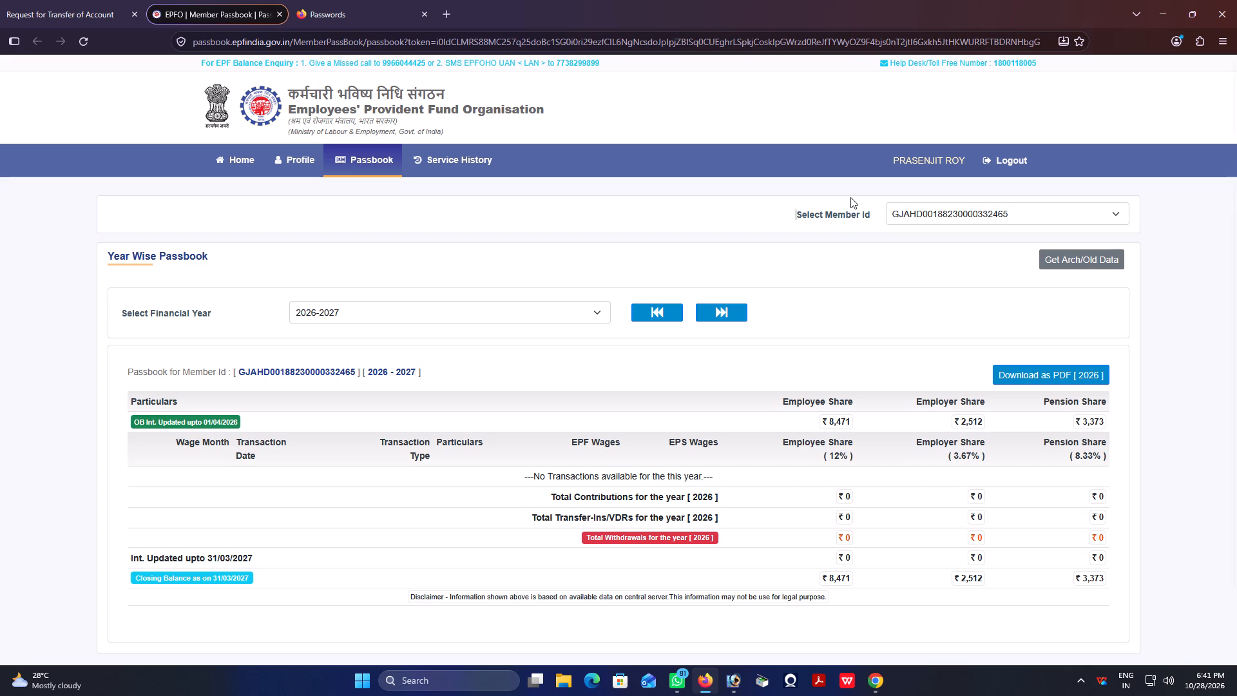
View the member-wise balances on the passbook home page.
click(229, 161)
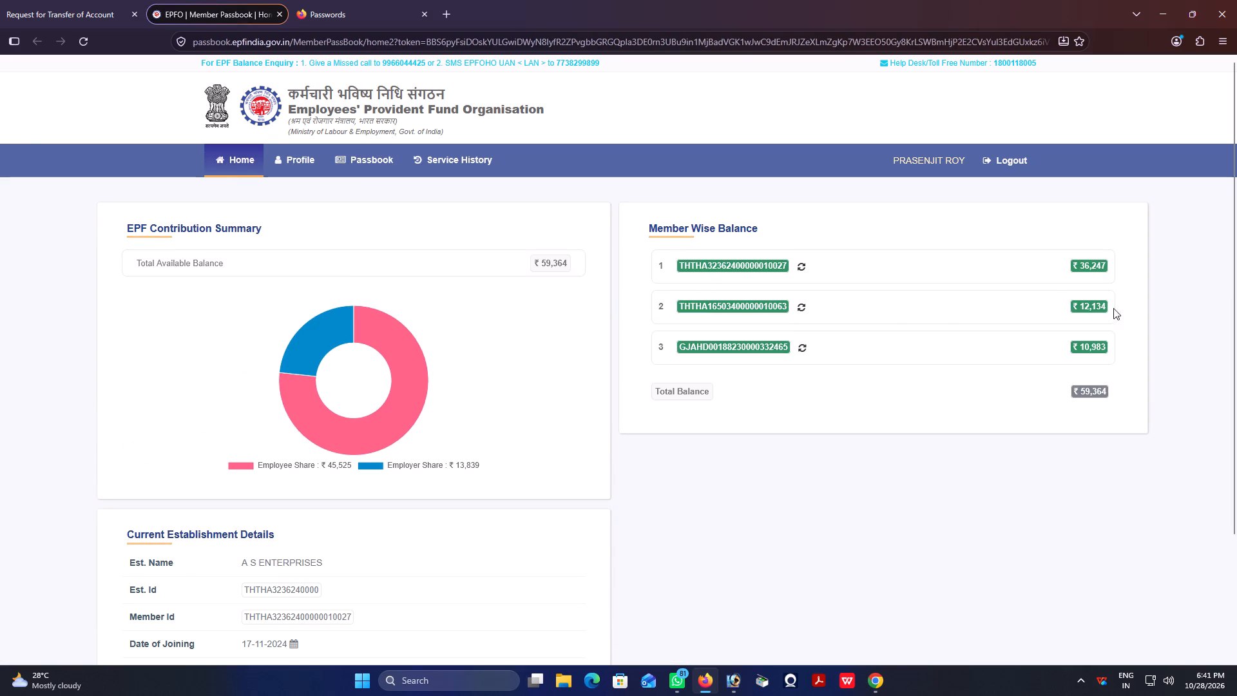
scroll(664, 275, up, 5)
Re-examine the service history for the Larsen & Toubro Limited ECC entry and the other employments, cross-checking the transfer request page.
click(455, 152)
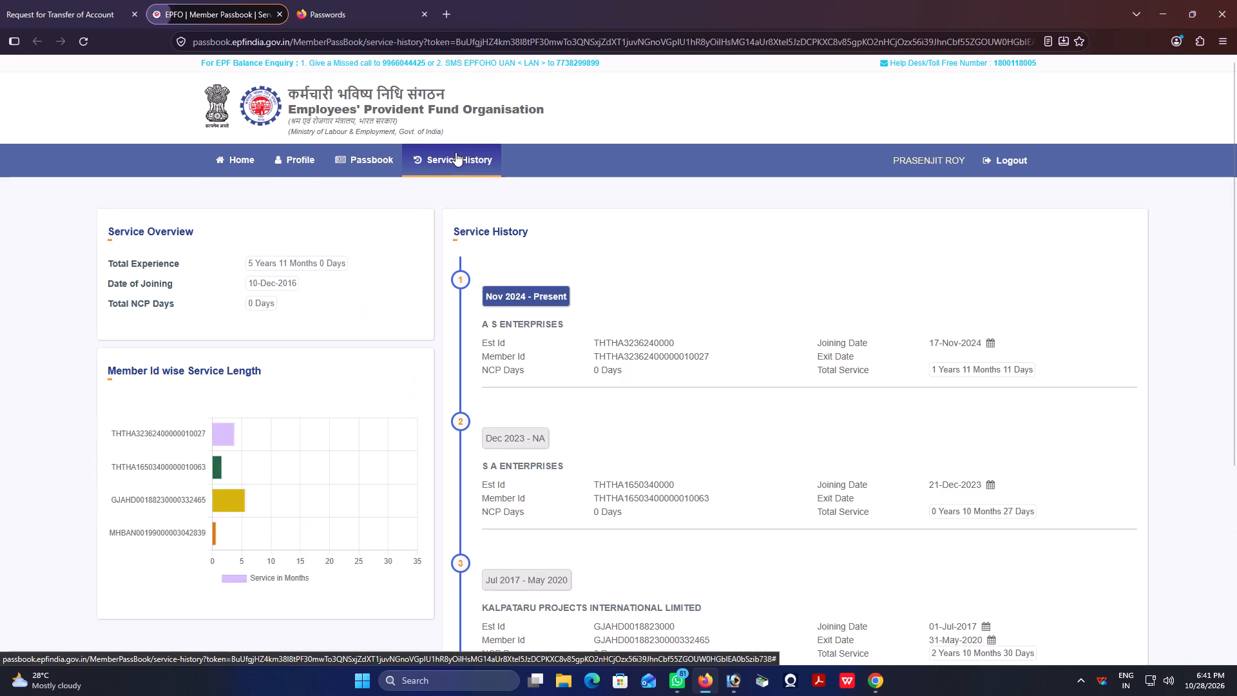
scroll(870, 277, down, 4)
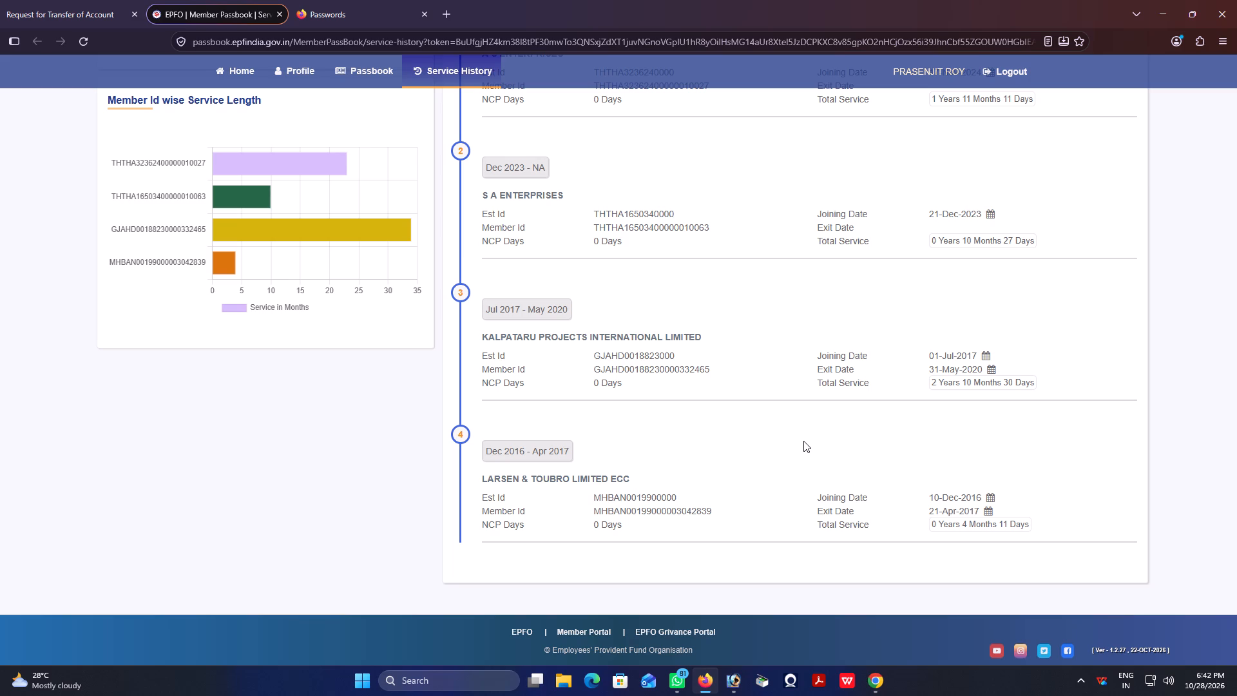
click(41, 17)
scroll(744, 304, up, 5)
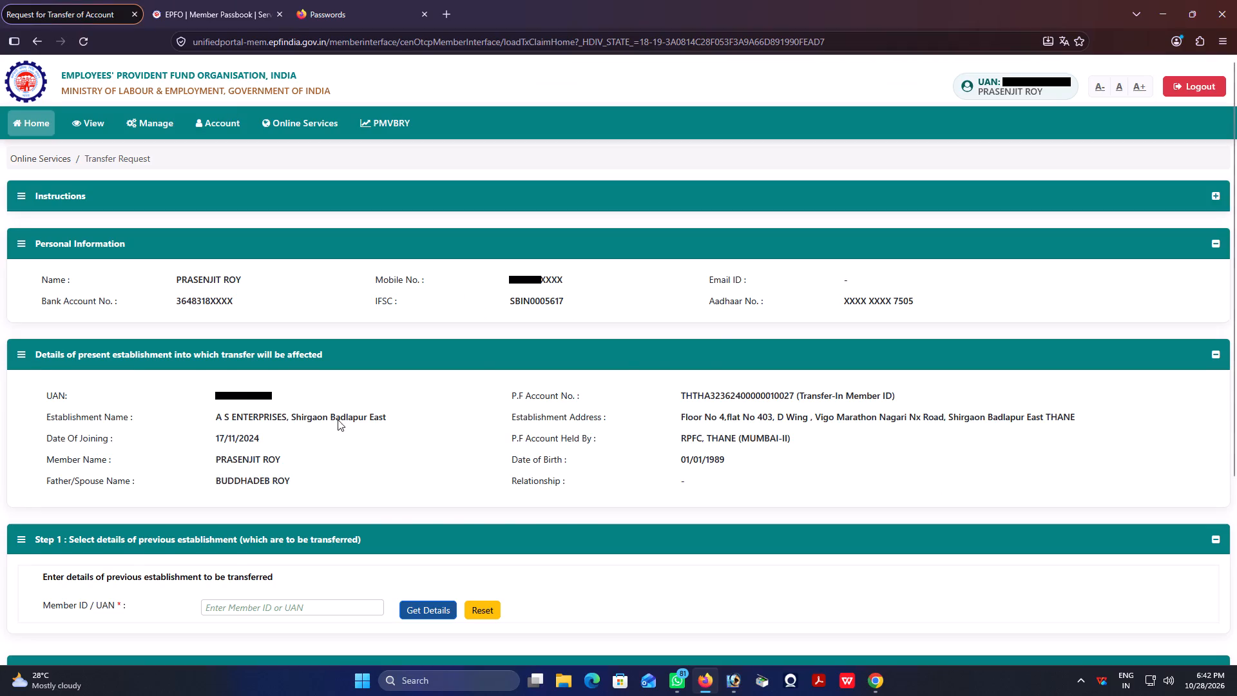
scroll(352, 416, down, 3)
scroll(352, 416, up, 7)
click(194, 1)
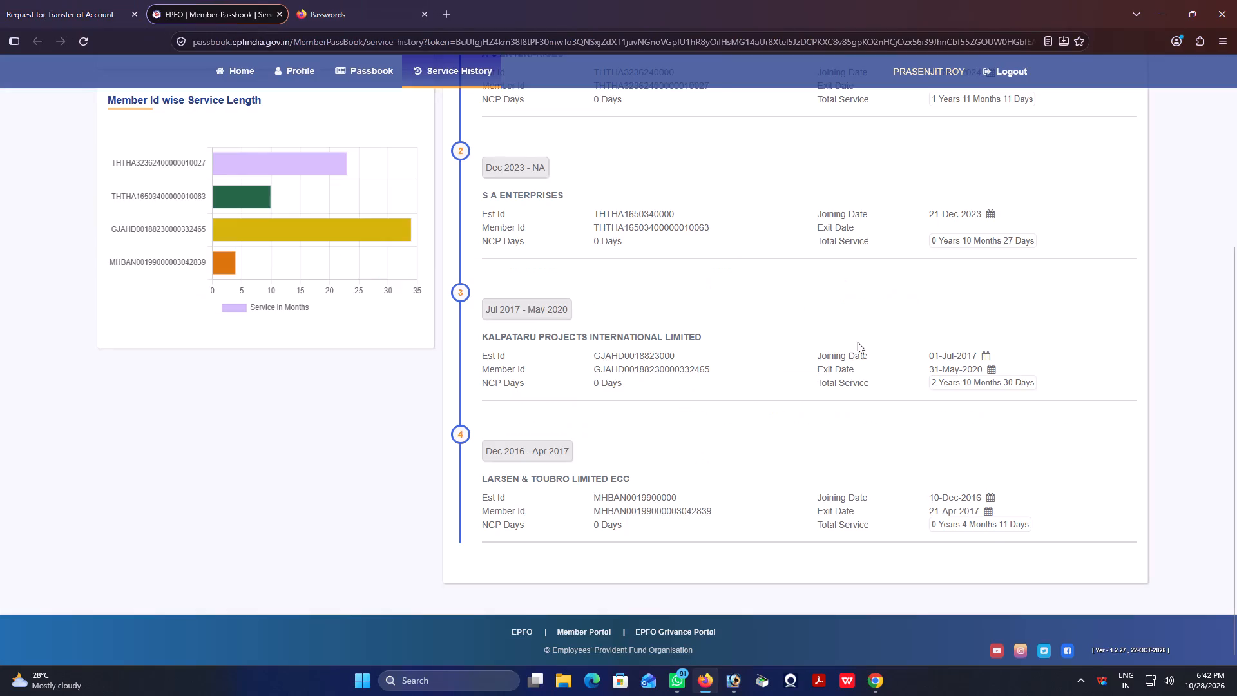
scroll(862, 444, down, 4)
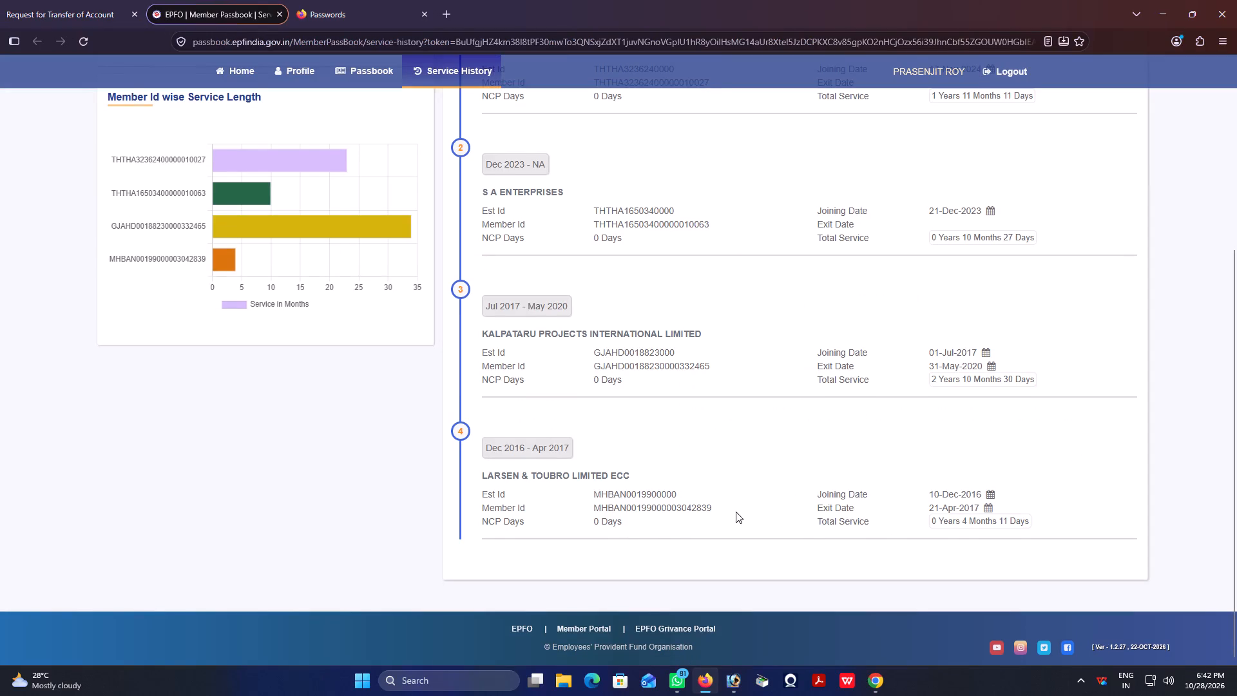
scroll(664, 341, up, 4)
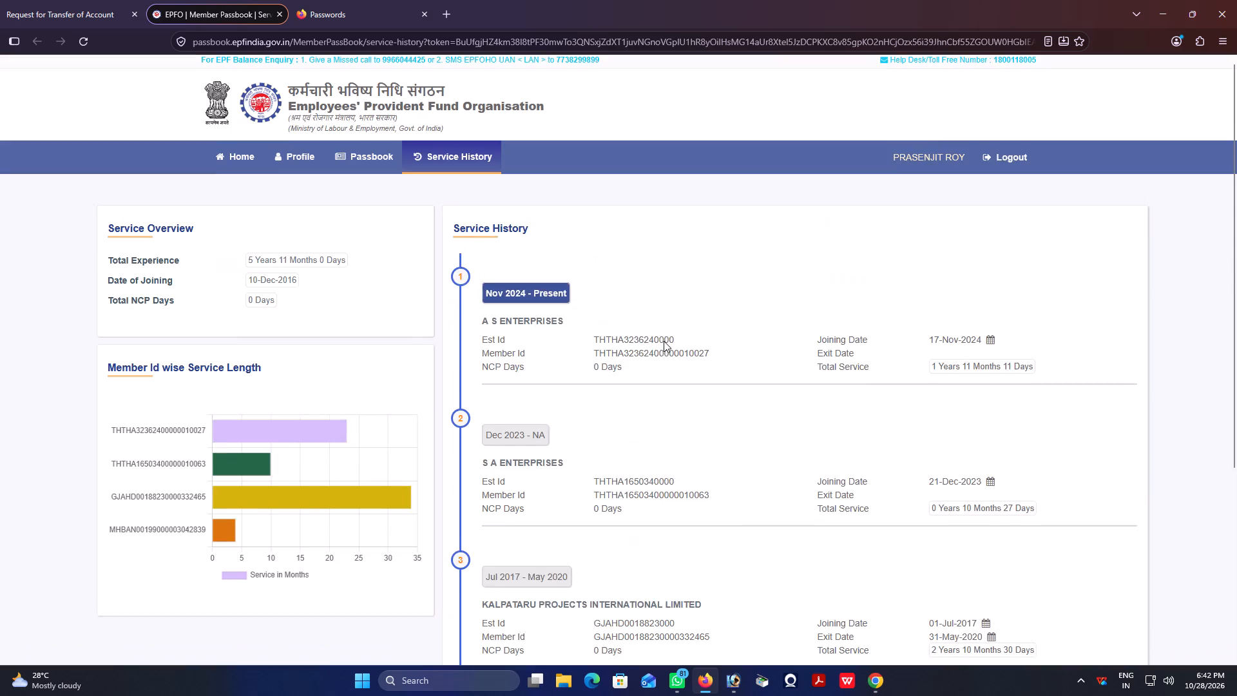
scroll(664, 341, up, 2)
scroll(714, 360, down, 3)
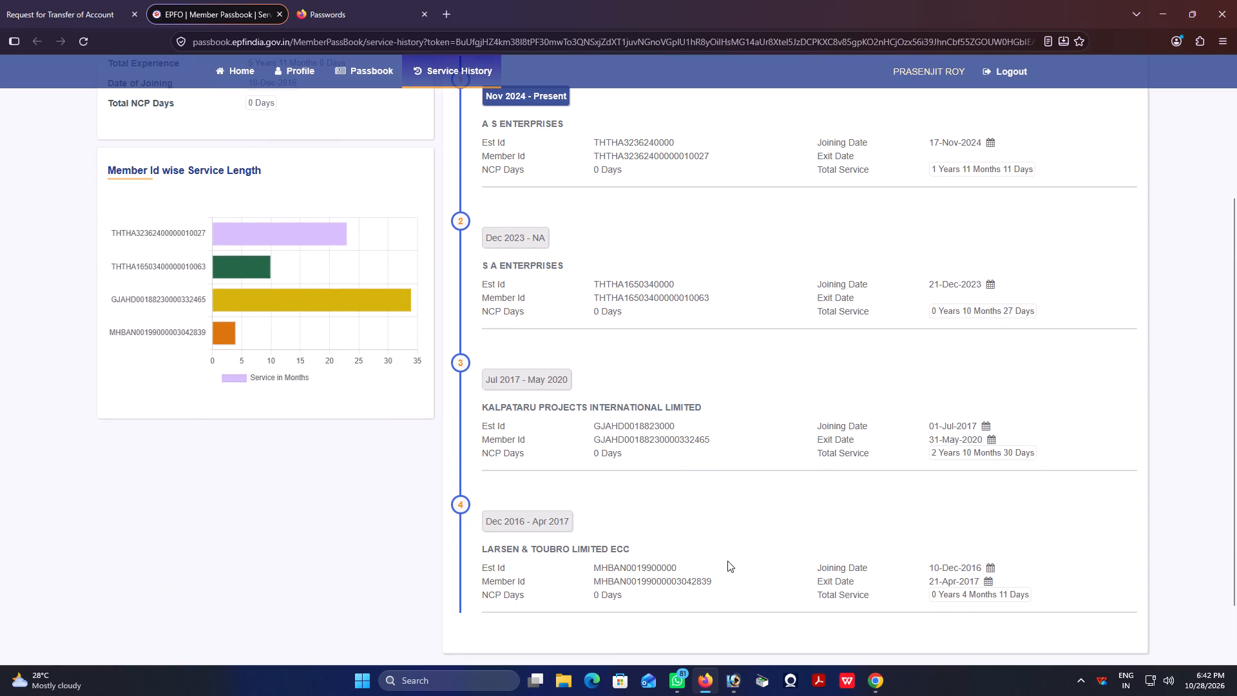
scroll(724, 548, down, 2)
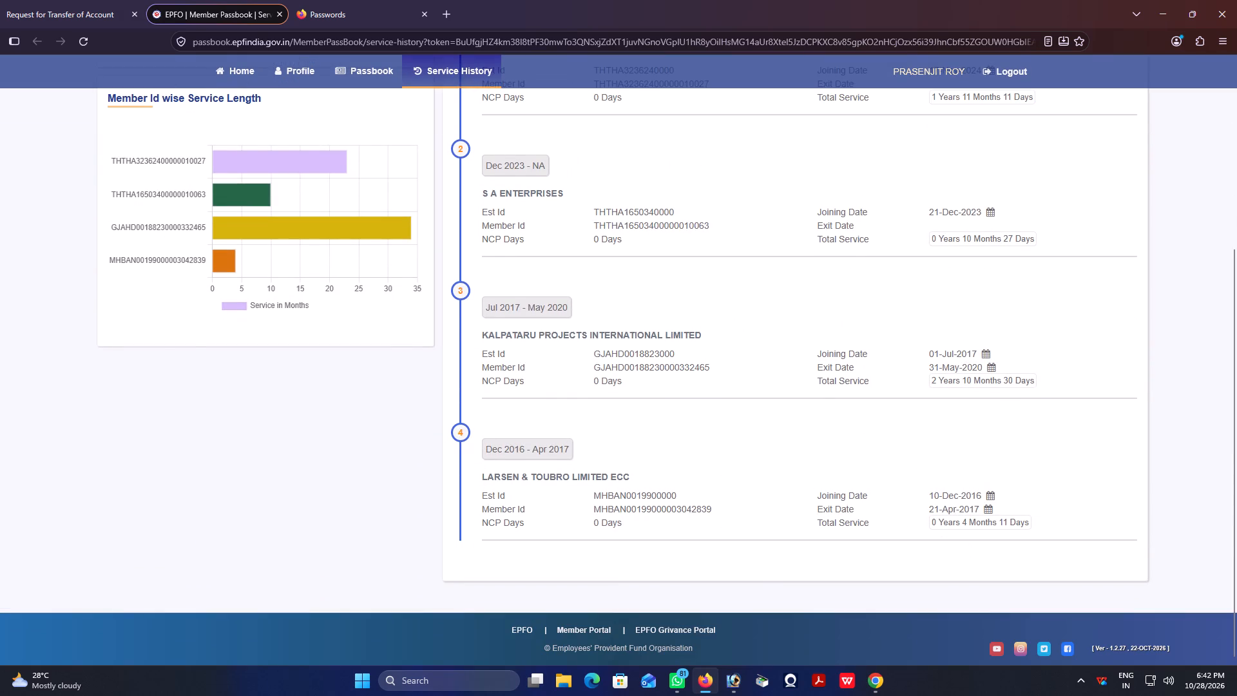
Review the member-wise balances on the passbook home page and the basic and KYC details in the profile.
scroll(536, 313, up, 2)
scroll(628, 264, up, 6)
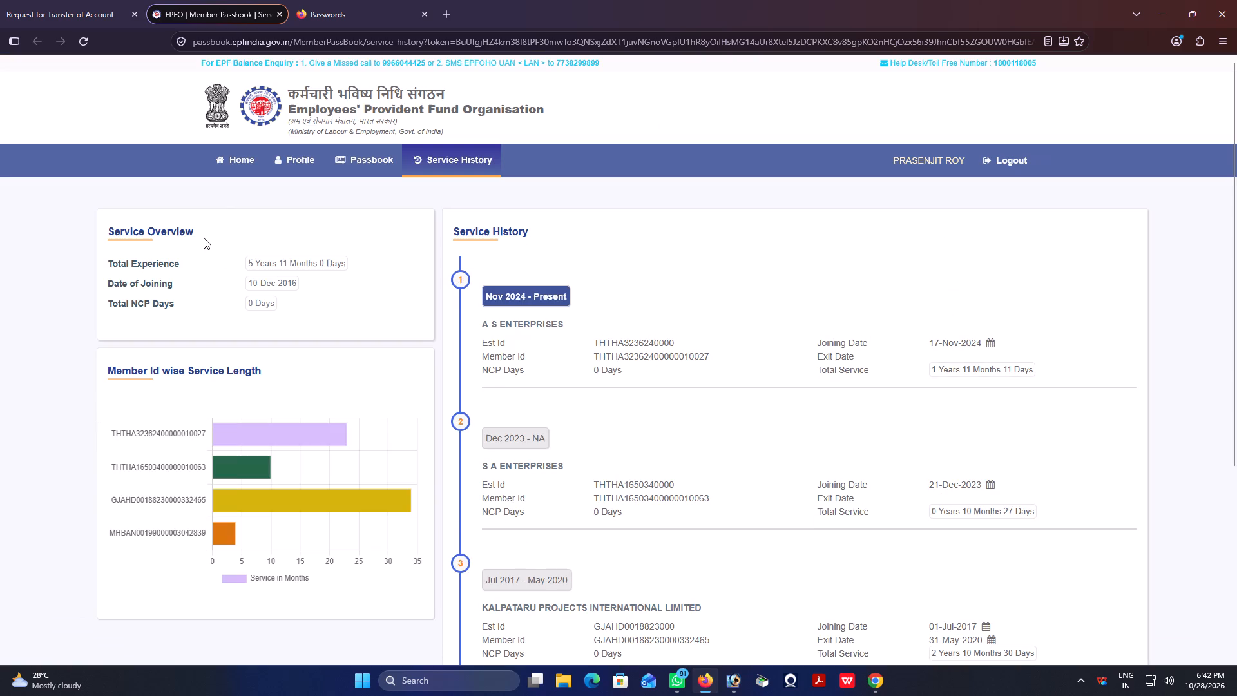
click(258, 162)
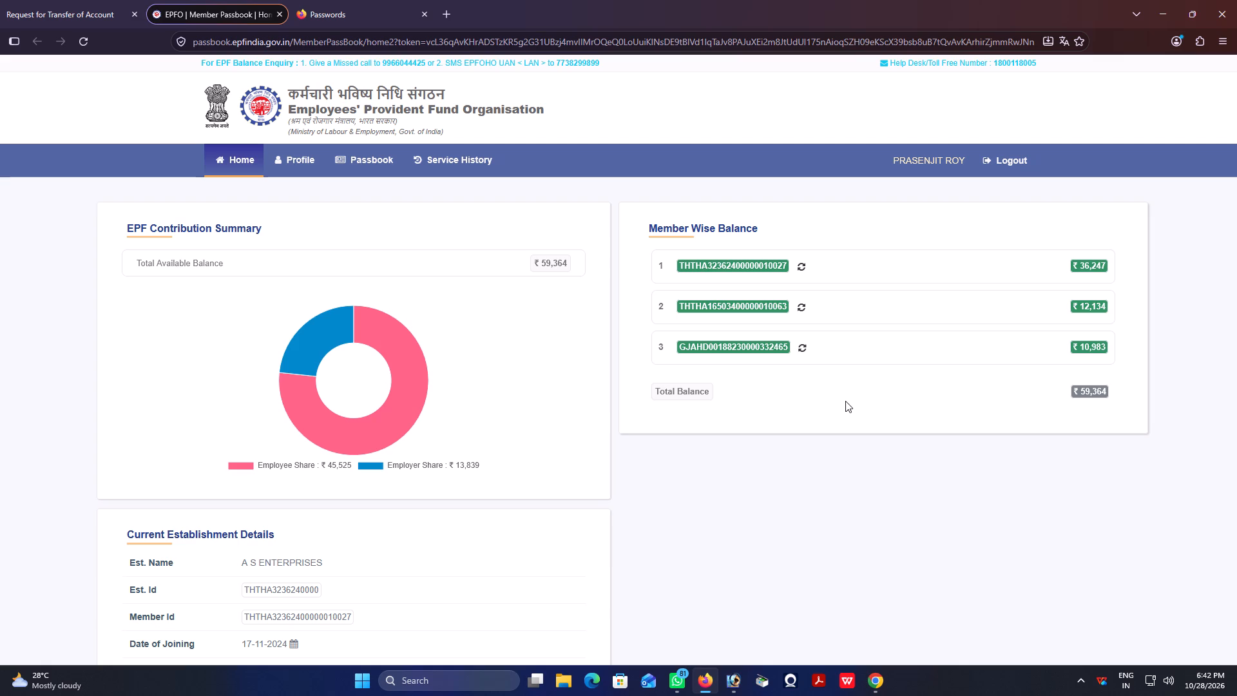
click(309, 170)
click(369, 159)
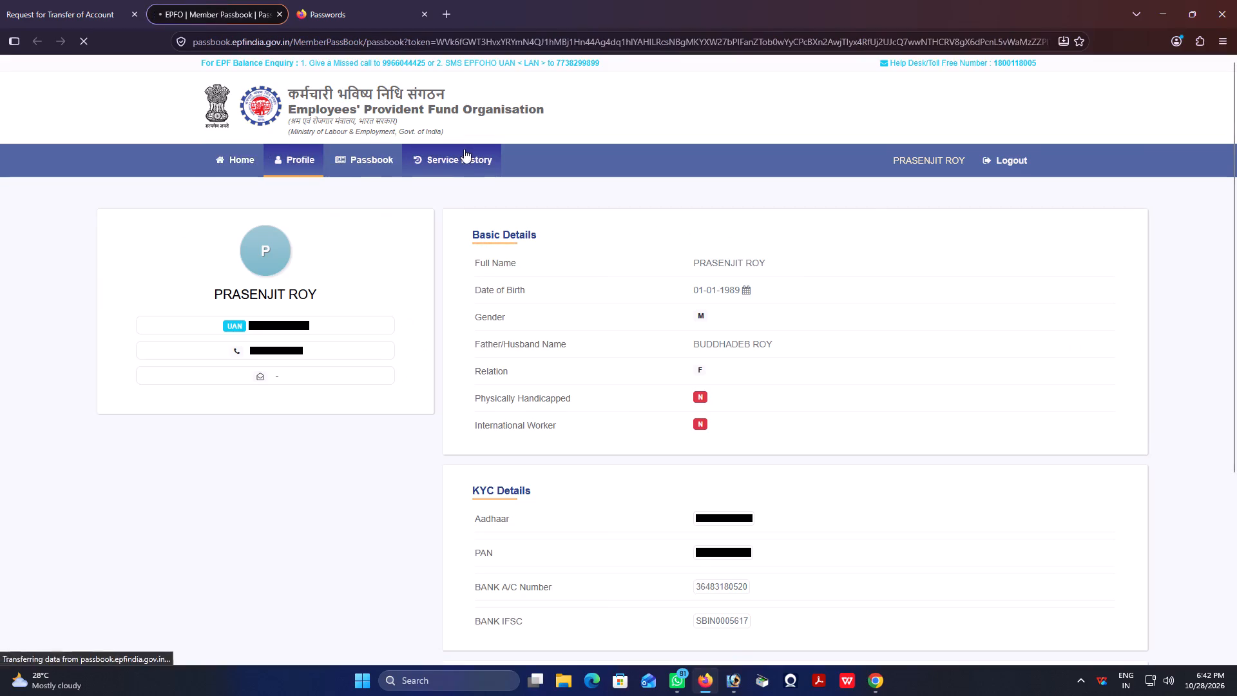
Recheck the past employments in the service history against the previous-establishment section of the transfer request page.
click(464, 148)
scroll(424, 247, down, 6)
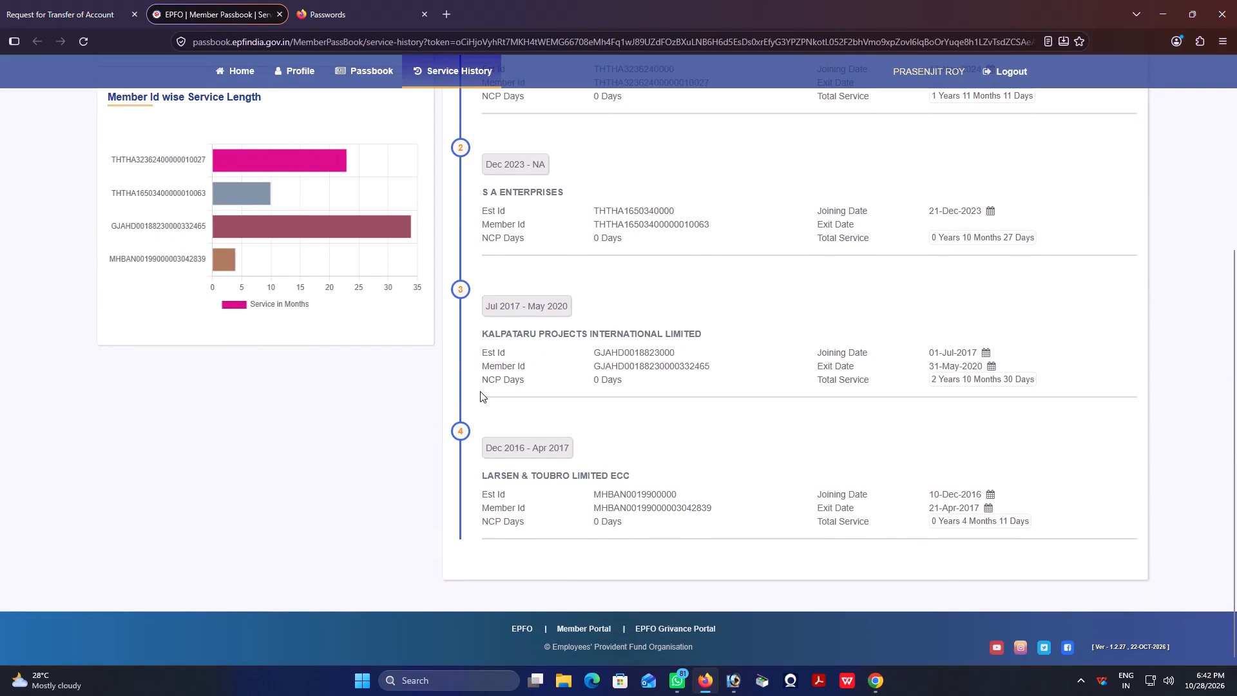
scroll(480, 391, up, 8)
click(53, 17)
scroll(557, 387, up, 5)
scroll(327, 508, down, 4)
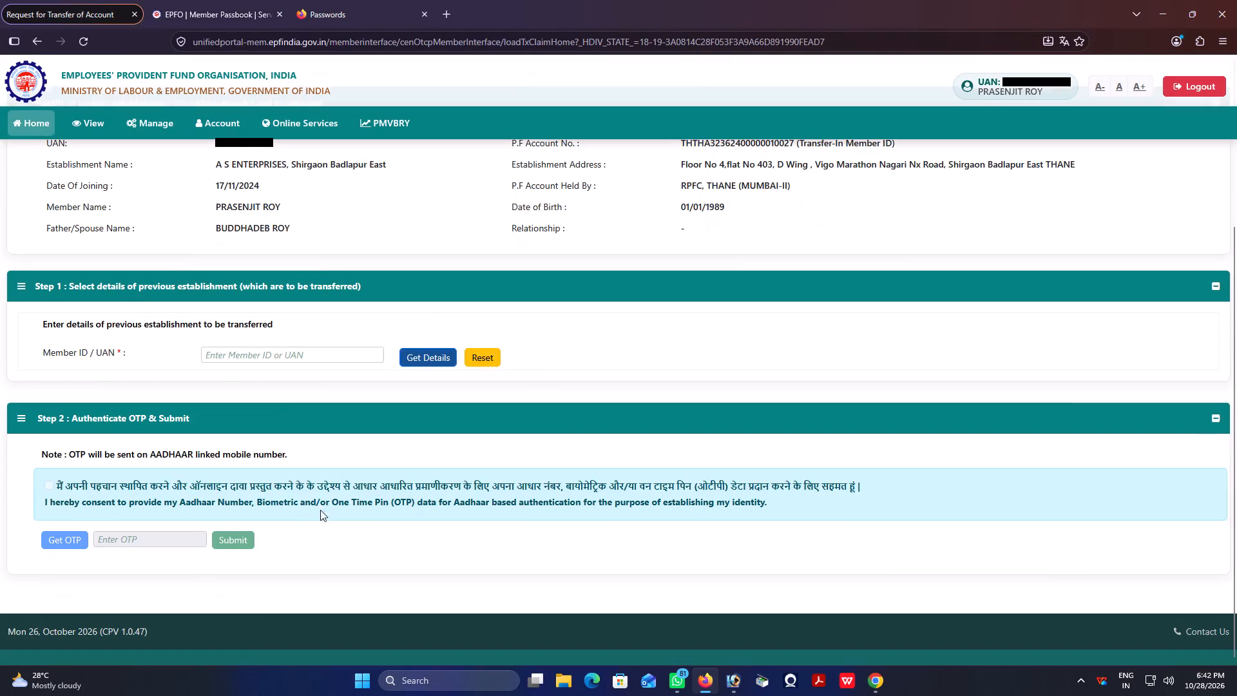
scroll(343, 315, up, 5)
scroll(342, 315, down, 4)
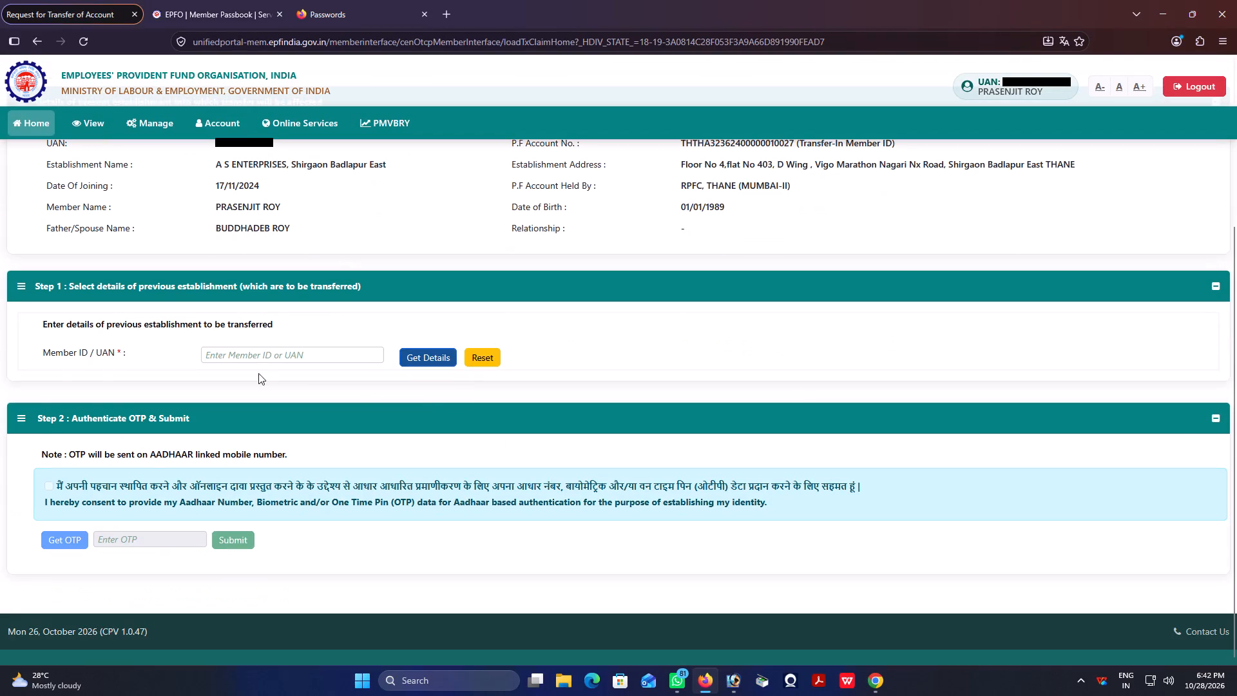